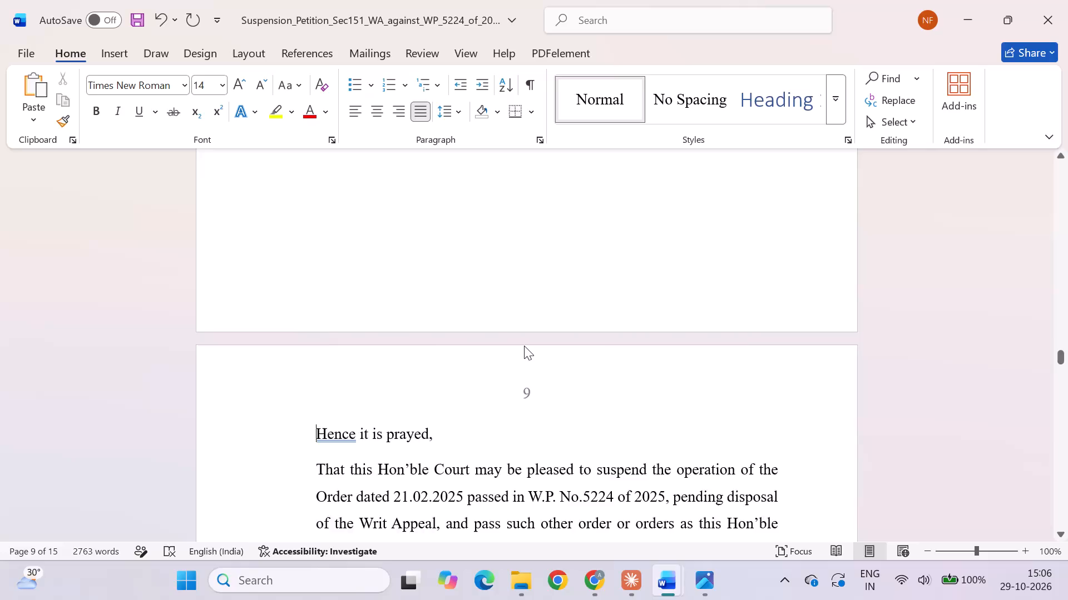
Insert a line break after "…Respondent No.1 / Writ Petitioner" in the petition's cause title, above the State of Telangana entry.
scroll(524, 346, "down", 3)
scroll(507, 468, "down", 2)
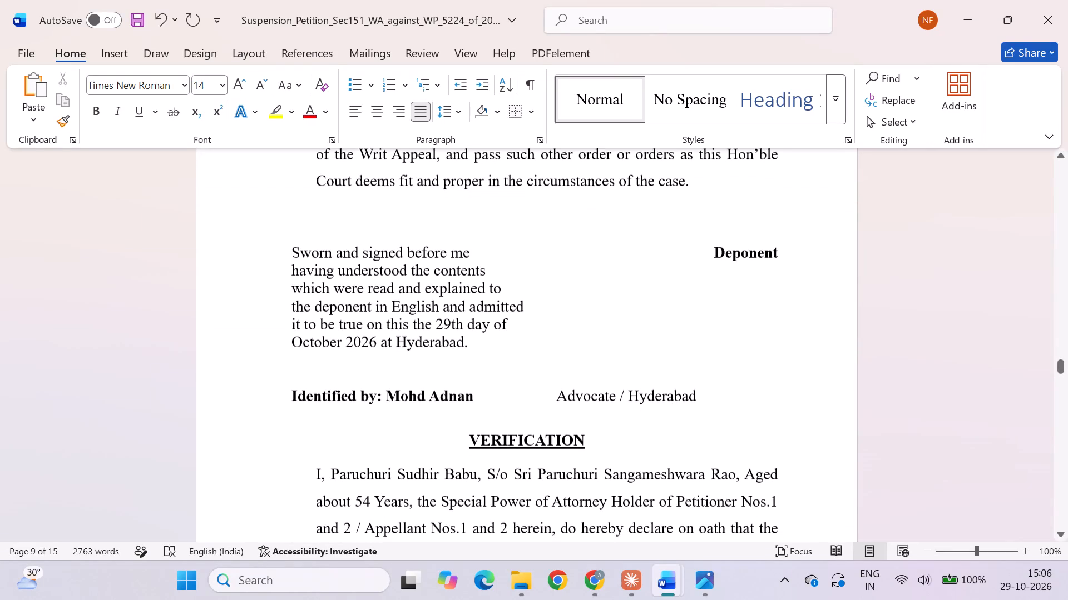
scroll(507, 468, "down", 1)
scroll(507, 468, "up", 3)
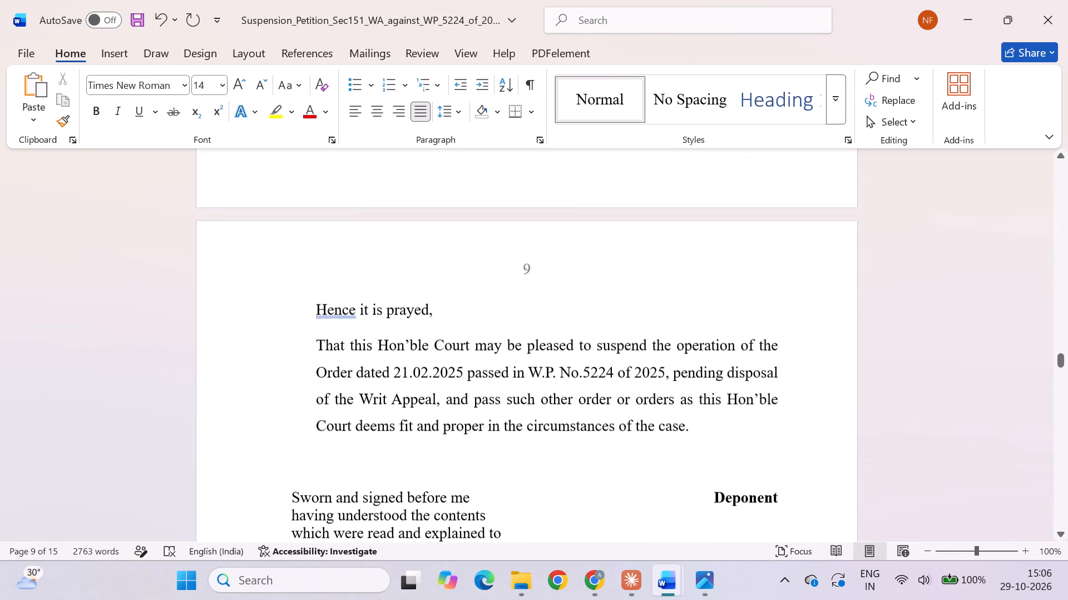
scroll(507, 468, "down", 6)
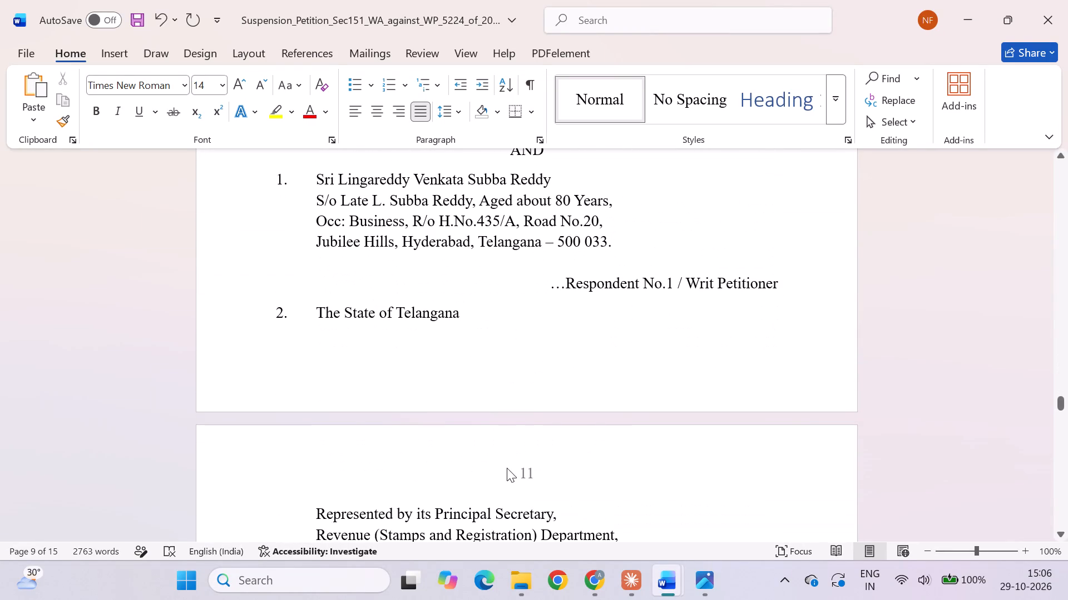
left_click(805, 288)
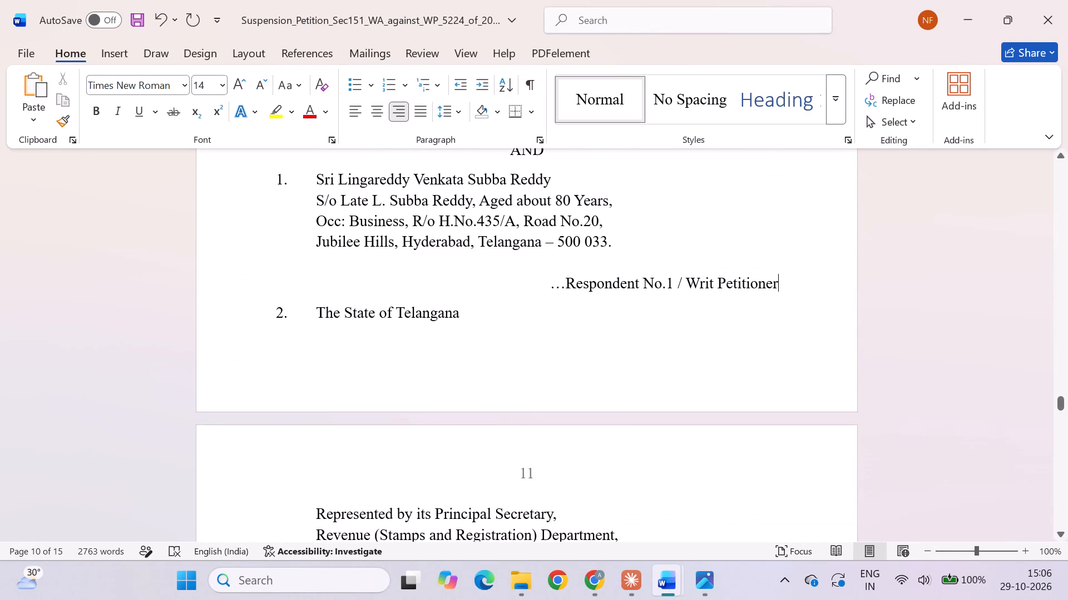
key("Return")
Insert a line break before respondent 25's entry so the name starts on the same page as its address.
scroll(662, 409, "down", 8)
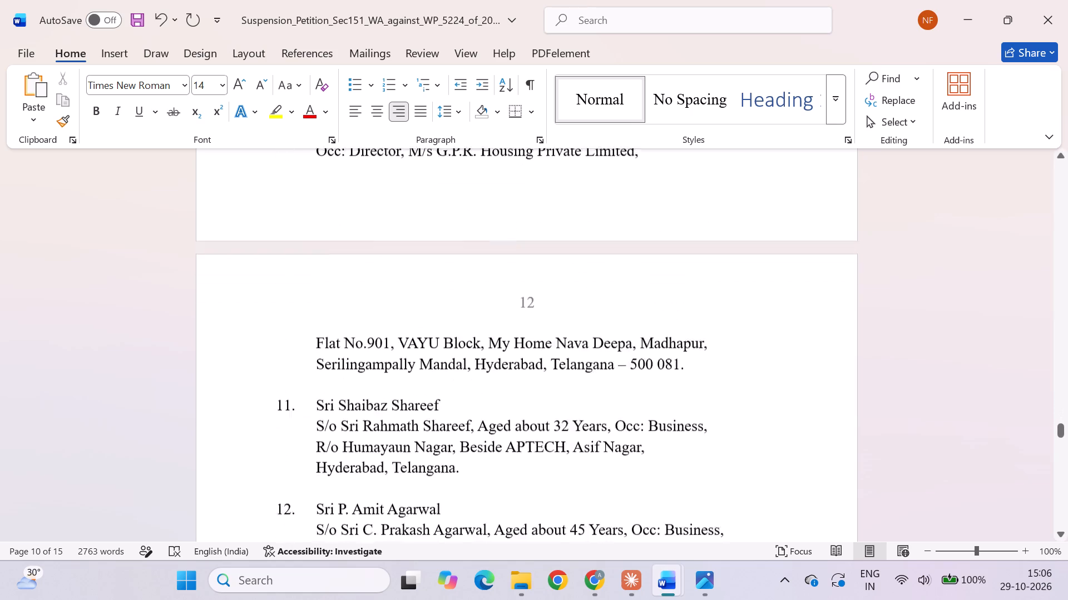
scroll(662, 409, "down", 10)
scroll(662, 409, "up", 1)
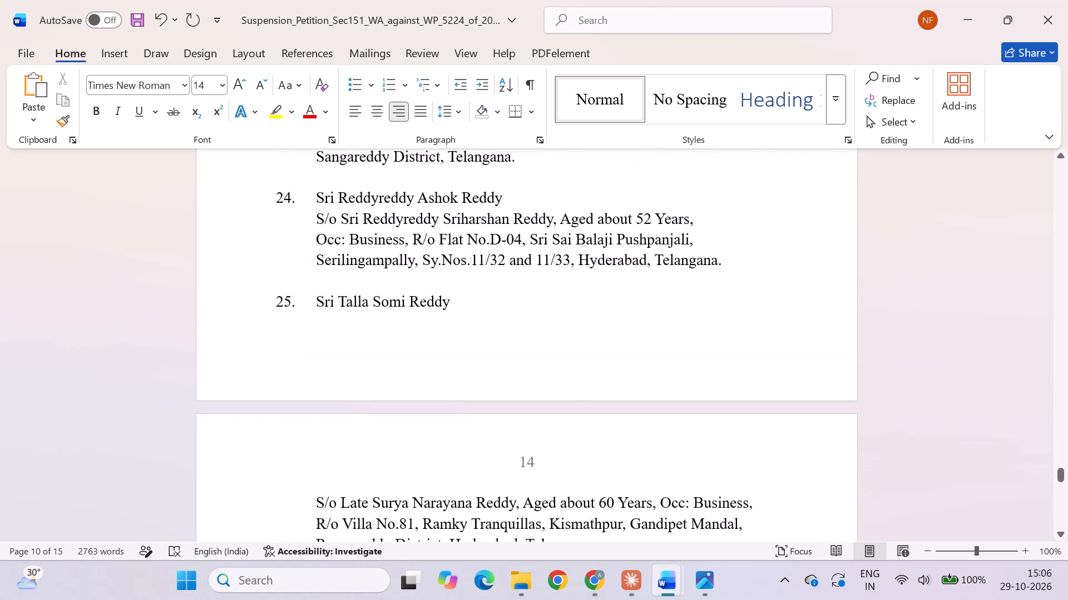
left_click(442, 407)
key("Return")
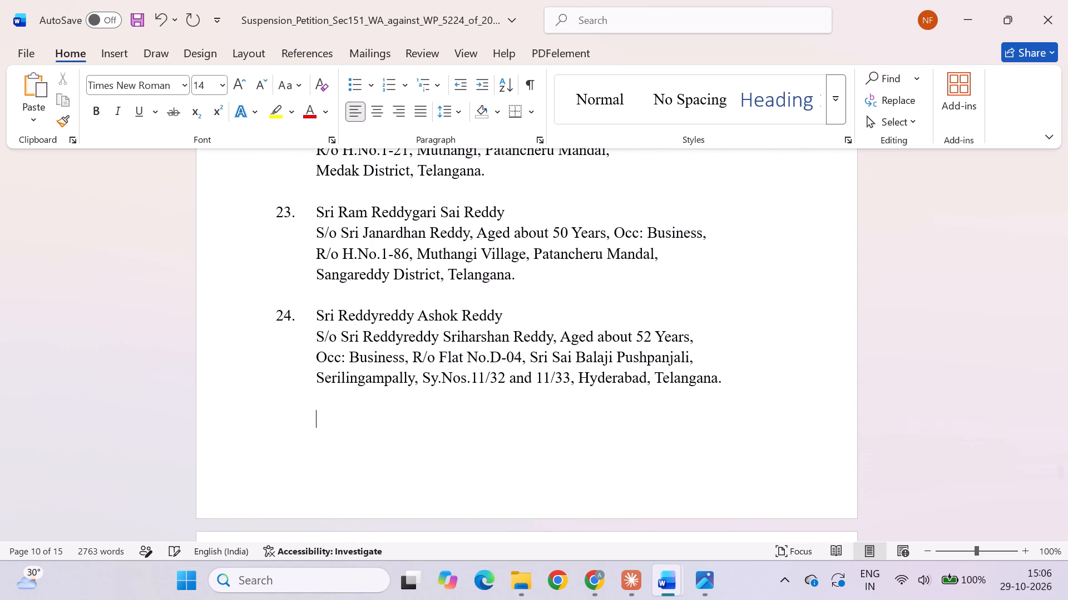
Indent the prayer paragraph's second line, starting "pray that this Hon'ble Court", to align with the first line.
scroll(447, 431, "down", 4)
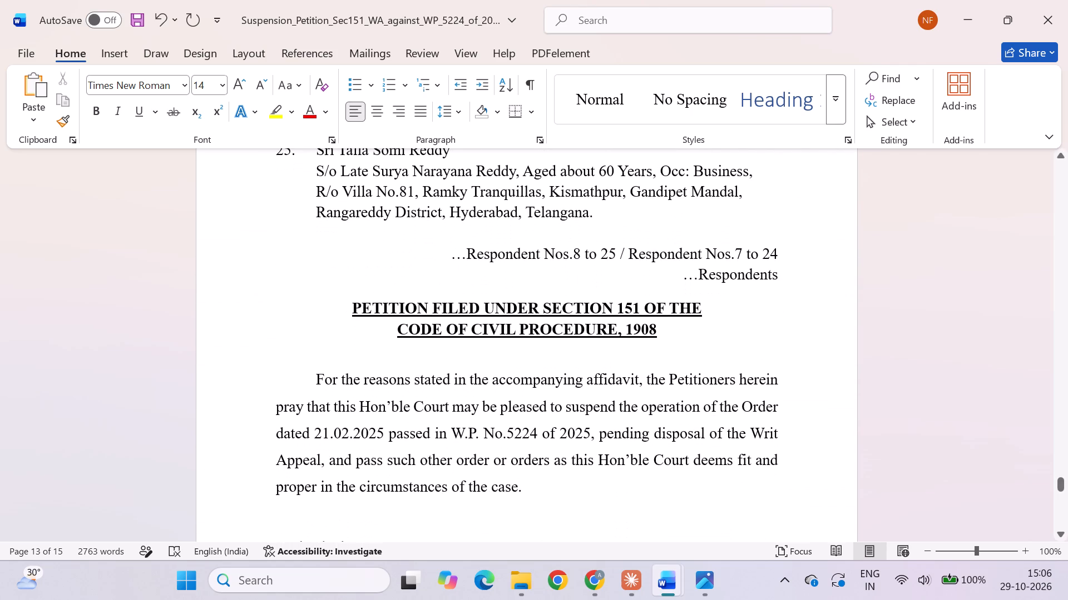
left_click(270, 411)
key("Tab")
key("Down")
key("Left")
key("Left")
key("Left")
key("Left")
key("Left")
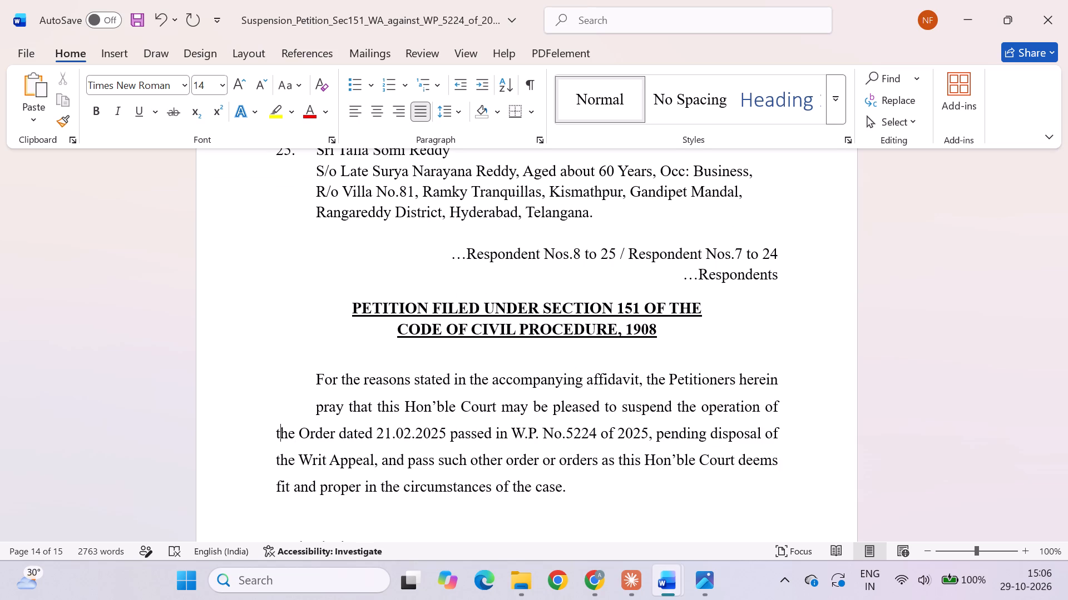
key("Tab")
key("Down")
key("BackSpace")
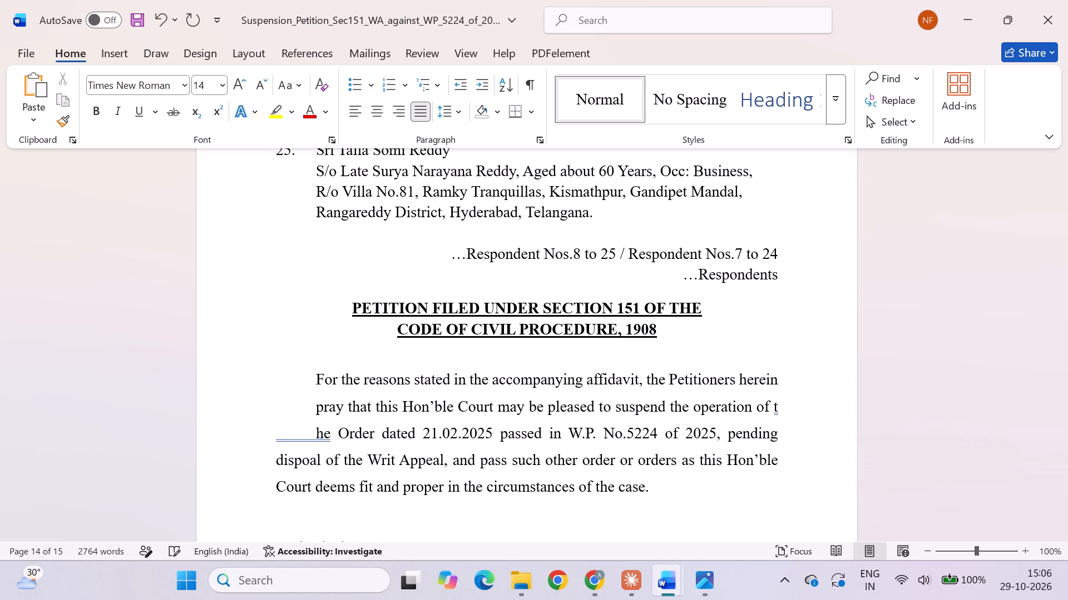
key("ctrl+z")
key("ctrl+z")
Indent the prayer paragraph's remaining lines, starting "the Order dated", "disposal of" and "Hon'ble Court", to the same alignment.
key("Left")
key("Tab")
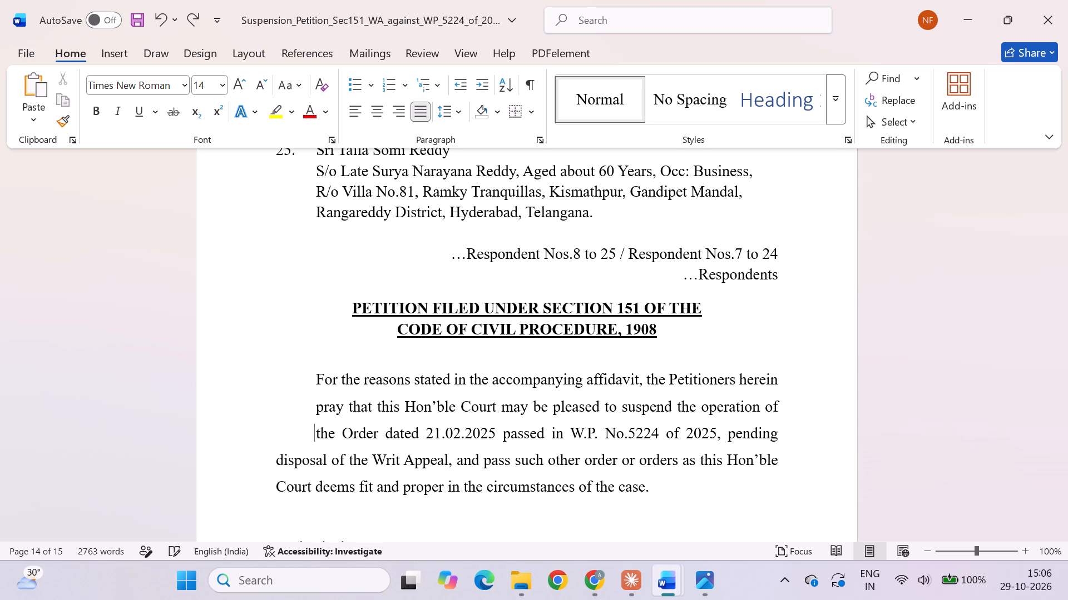
key("Down")
key("Left")
key("Left")
key("Left")
key("Left")
key("Left")
key("Left")
key("Tab")
key("Down")
key("Left")
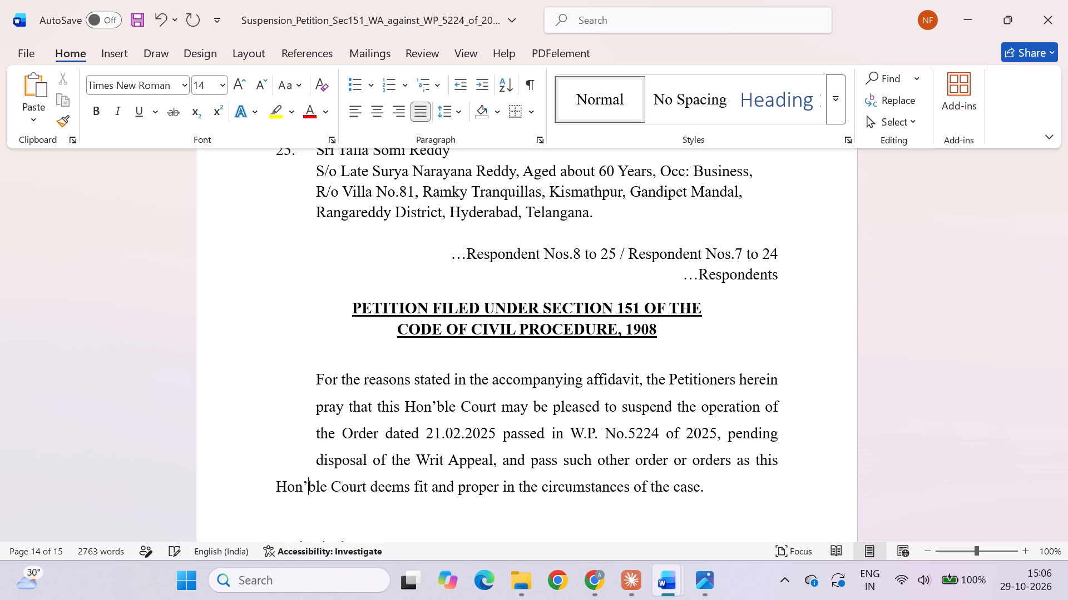
key("Left")
key("Left")
key("Left")
key("Left")
key("Tab")
Indent "Hyderabad" below the prayer to line up with the paragraph above.
scroll(301, 408, "right", 2)
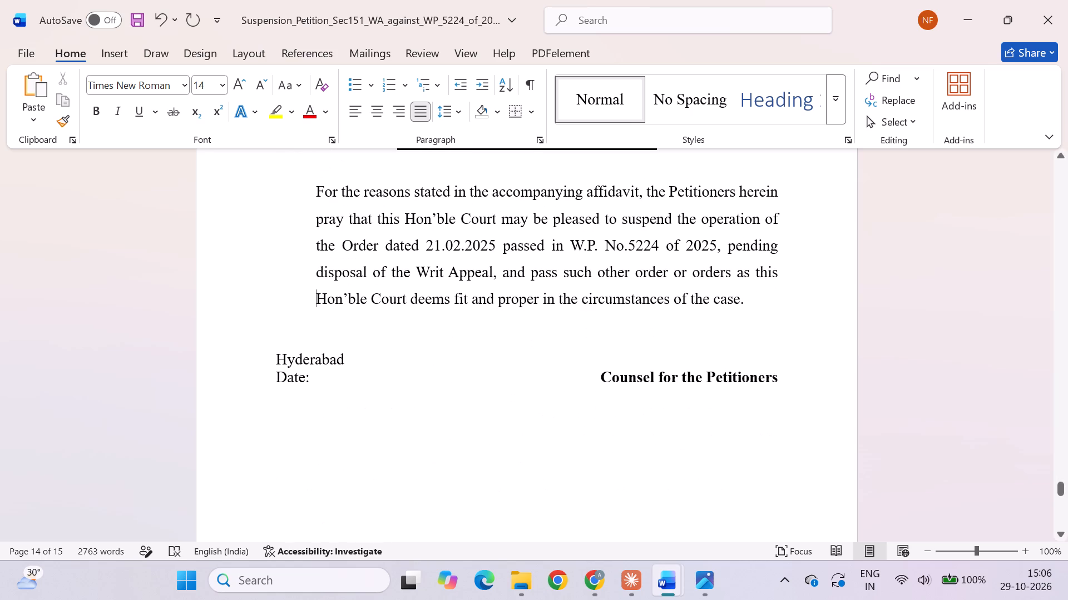
left_click(274, 366)
key("Tab")
Add an empty line between "Hyderabad" and the "Date:" line.
key("Down")
key("Left")
key("Left")
key("Left")
key("Left")
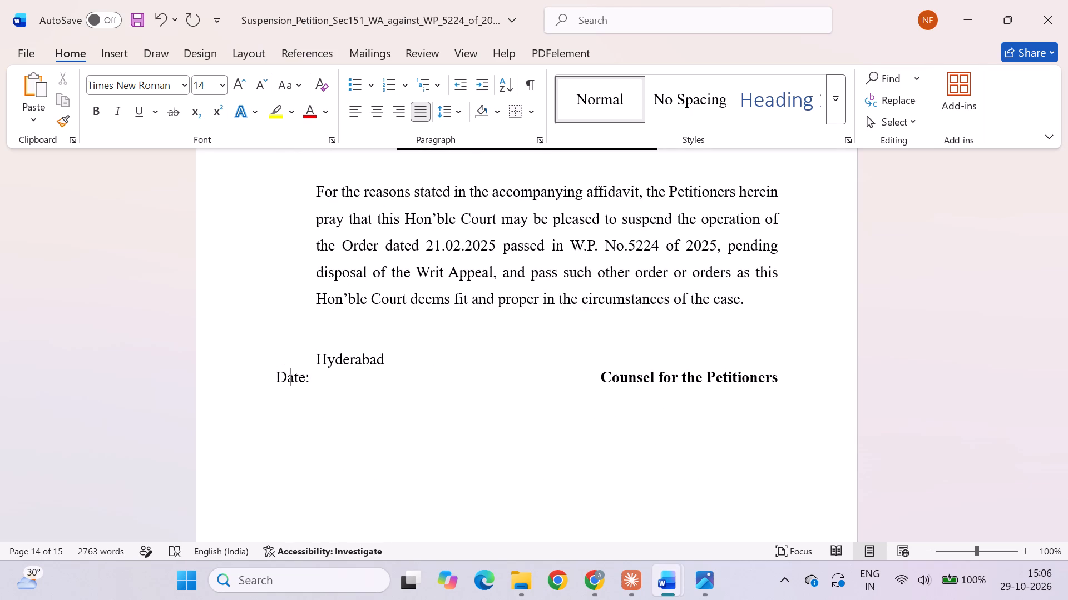
key("Left")
key("Tab")
key("BackSpace")
key("space")
key("space")
key("space")
key("space")
key("space")
key("space")
key("space")
key("Return")
Pad the "Date:" line with leading spaces until it lines up beneath "Hyderabad".
key("Tab")
key("BackSpace")
key("space")
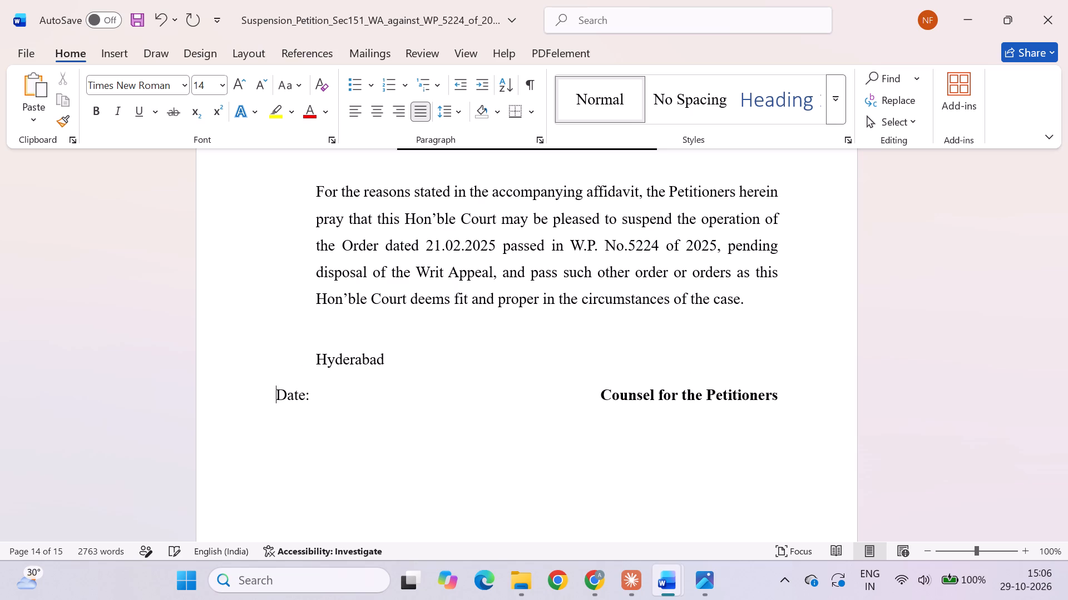
key("space")
key("space")
key("space")
key("space")
key("space")
key("space")
key("space")
key("space")
key("space")
Enter the date 29-10-2026 after "Date:".
left_click(368, 398)
type("29")
type("-10-")
key("Return")
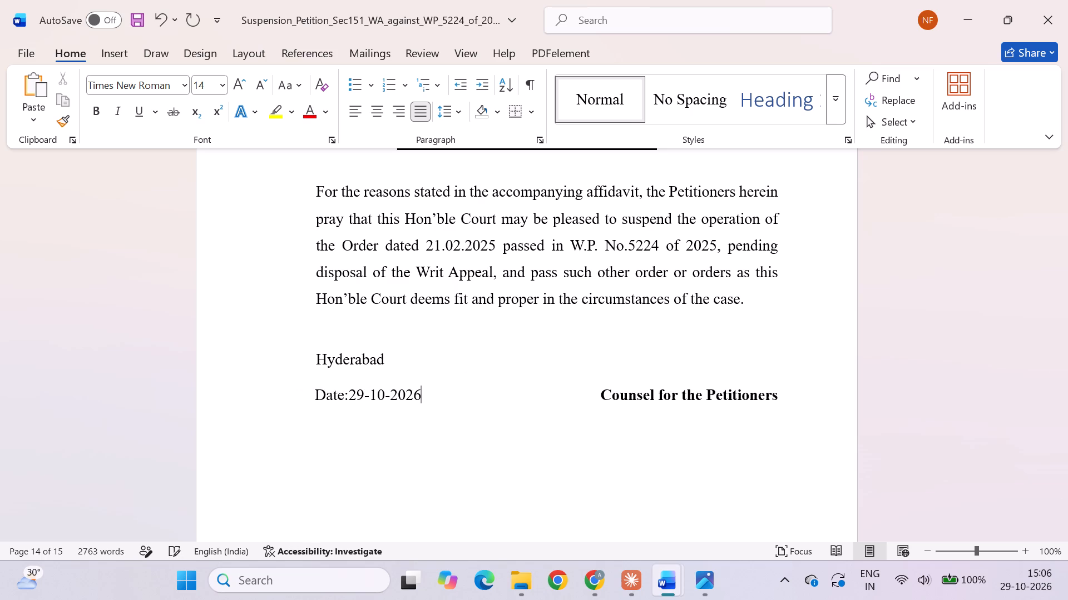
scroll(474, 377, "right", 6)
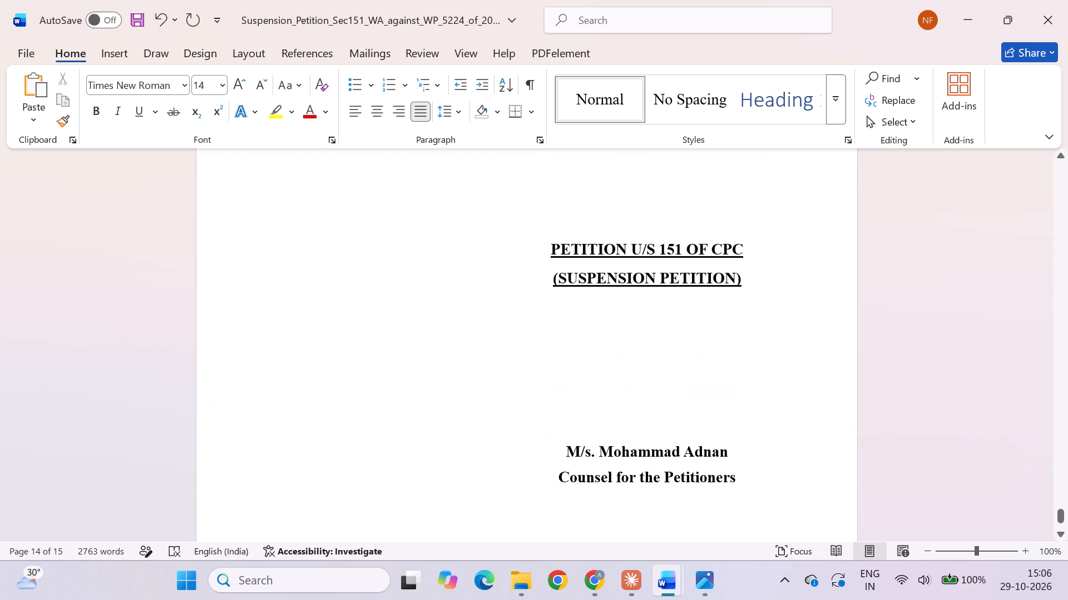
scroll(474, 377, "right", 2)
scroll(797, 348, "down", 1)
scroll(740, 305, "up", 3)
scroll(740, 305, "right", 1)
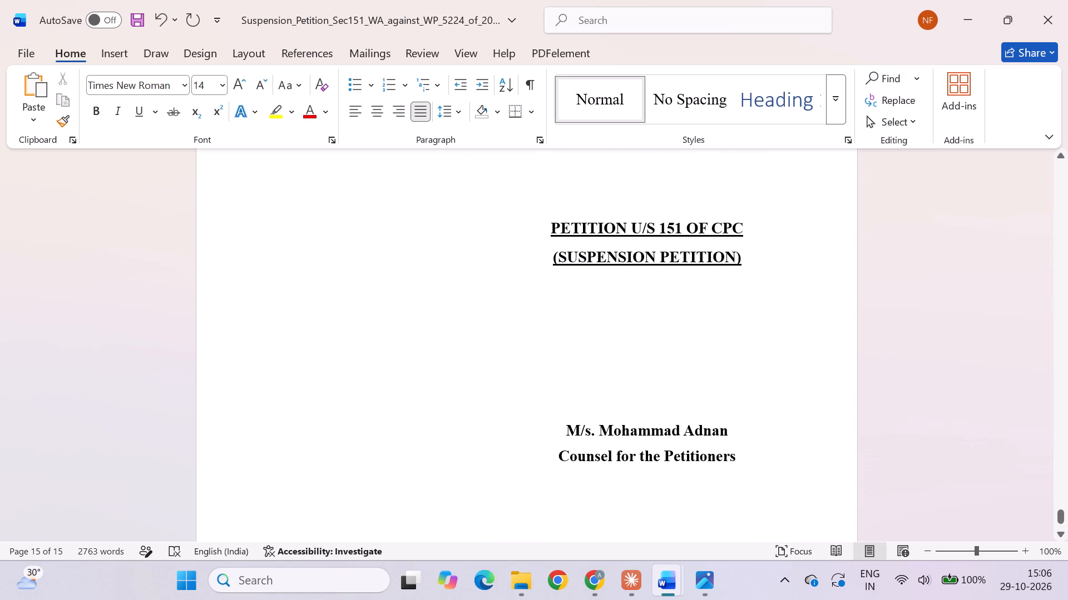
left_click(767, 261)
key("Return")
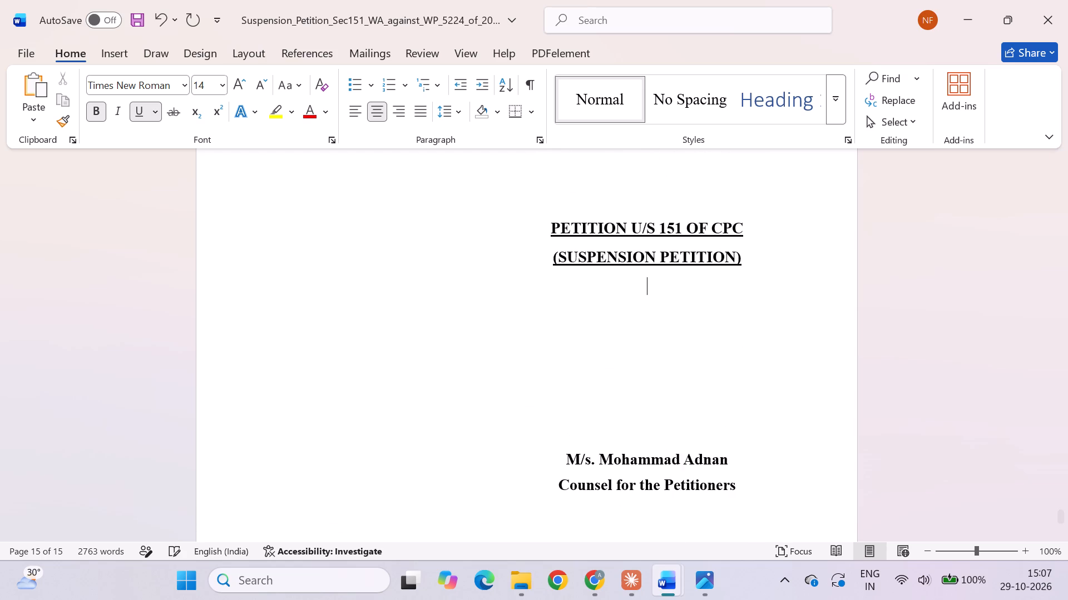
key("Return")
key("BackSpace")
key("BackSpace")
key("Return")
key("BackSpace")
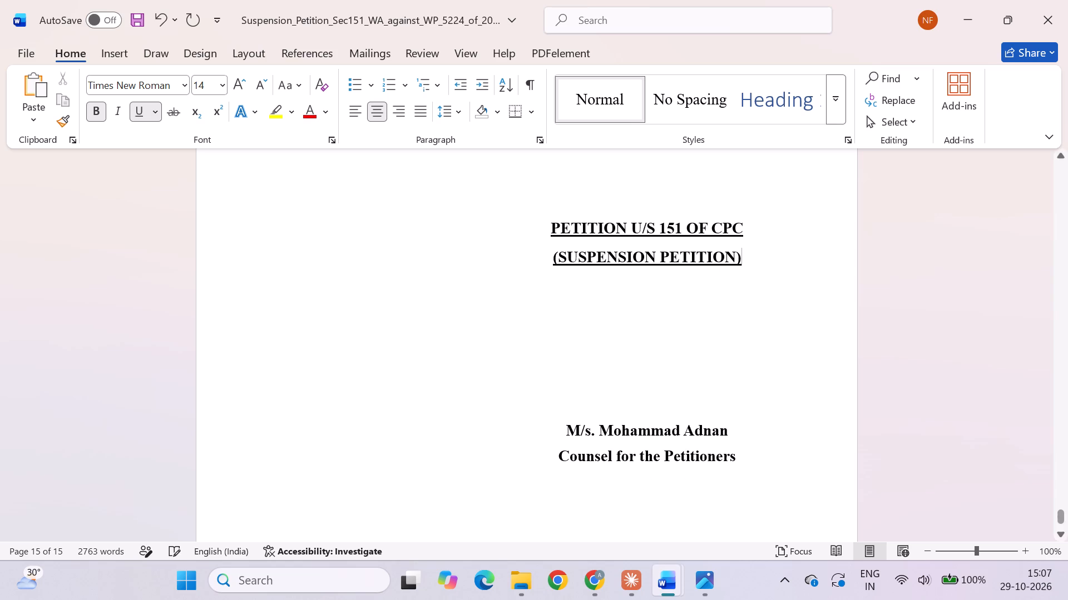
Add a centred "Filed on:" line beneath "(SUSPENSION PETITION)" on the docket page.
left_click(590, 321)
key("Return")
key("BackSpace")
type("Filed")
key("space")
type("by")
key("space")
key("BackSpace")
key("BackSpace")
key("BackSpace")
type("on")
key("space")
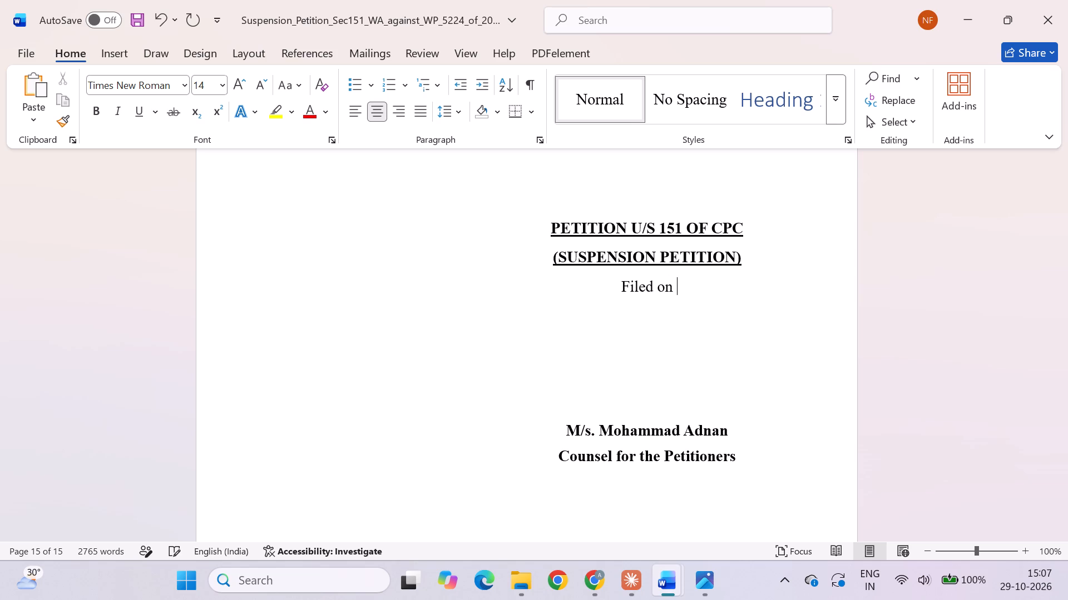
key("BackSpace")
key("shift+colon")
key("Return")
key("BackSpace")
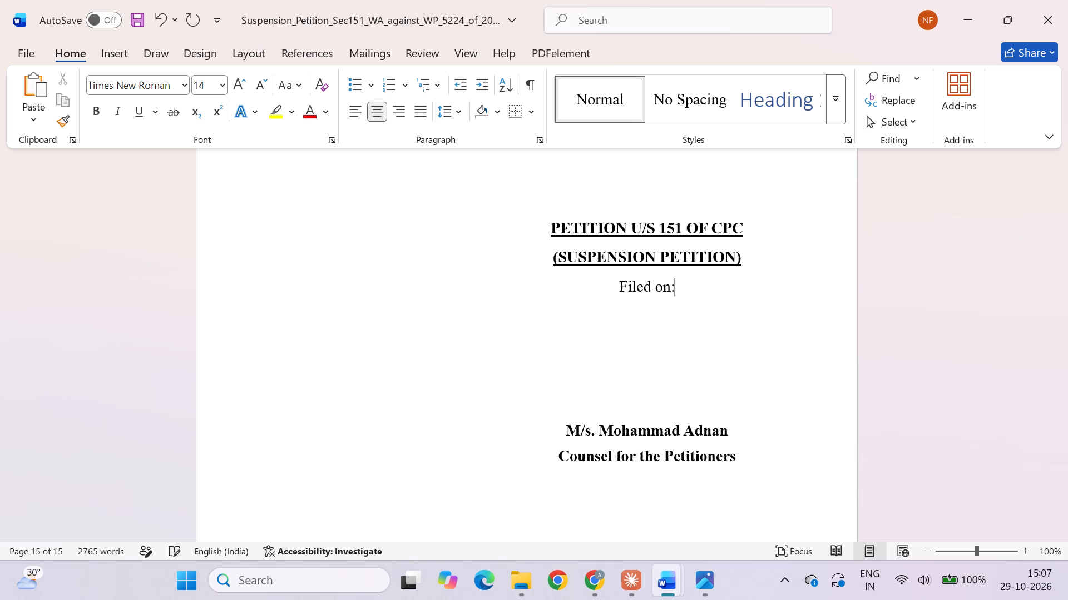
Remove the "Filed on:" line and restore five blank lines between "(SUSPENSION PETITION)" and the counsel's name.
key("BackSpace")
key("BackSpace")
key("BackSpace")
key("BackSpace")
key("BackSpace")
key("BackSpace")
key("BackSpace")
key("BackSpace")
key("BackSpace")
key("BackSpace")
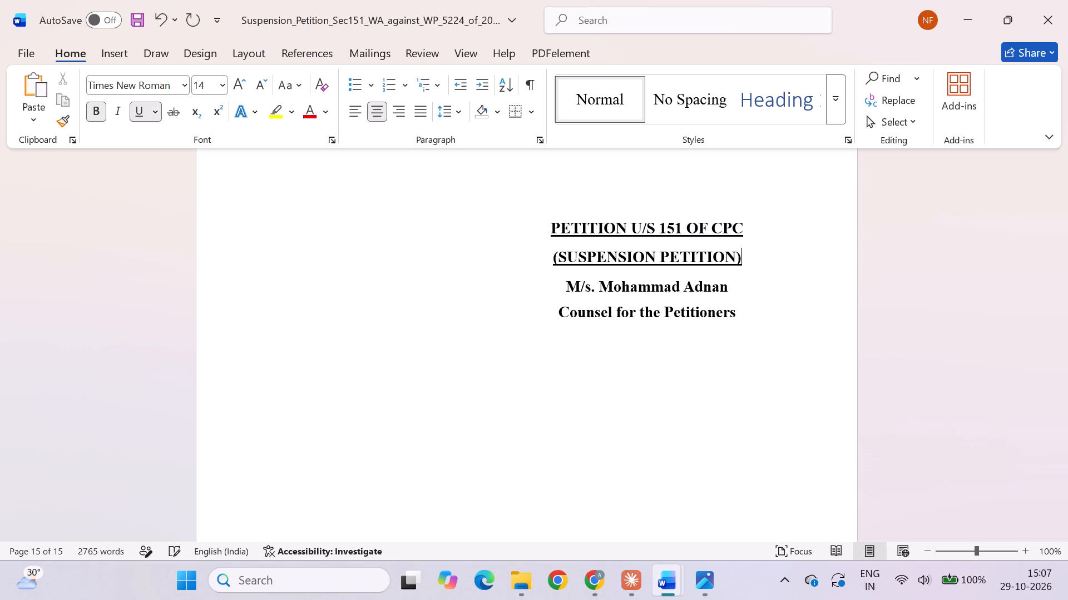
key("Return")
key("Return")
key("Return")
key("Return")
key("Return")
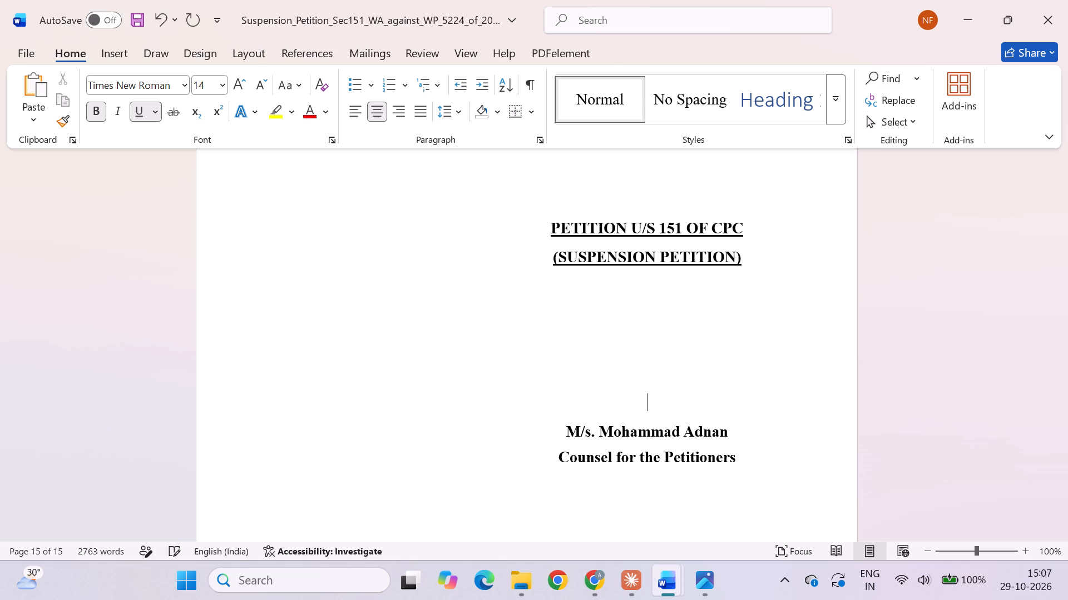
Check the docket page's layout from the W.P. number down to the counsel block.
scroll(616, 318, "down", 1)
scroll(616, 318, "up", 3)
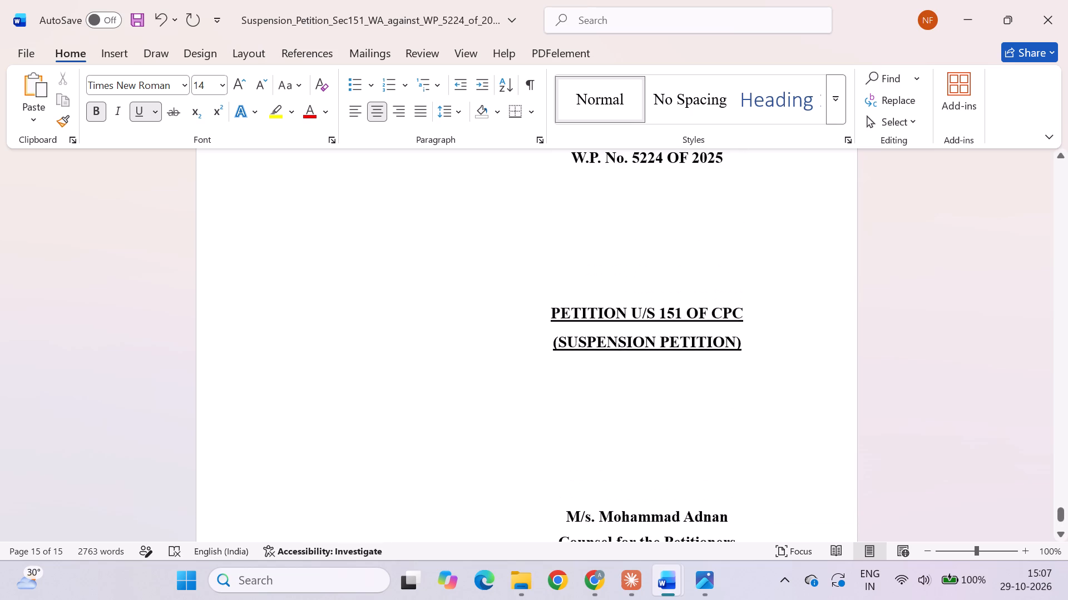
scroll(616, 318, "right", 1)
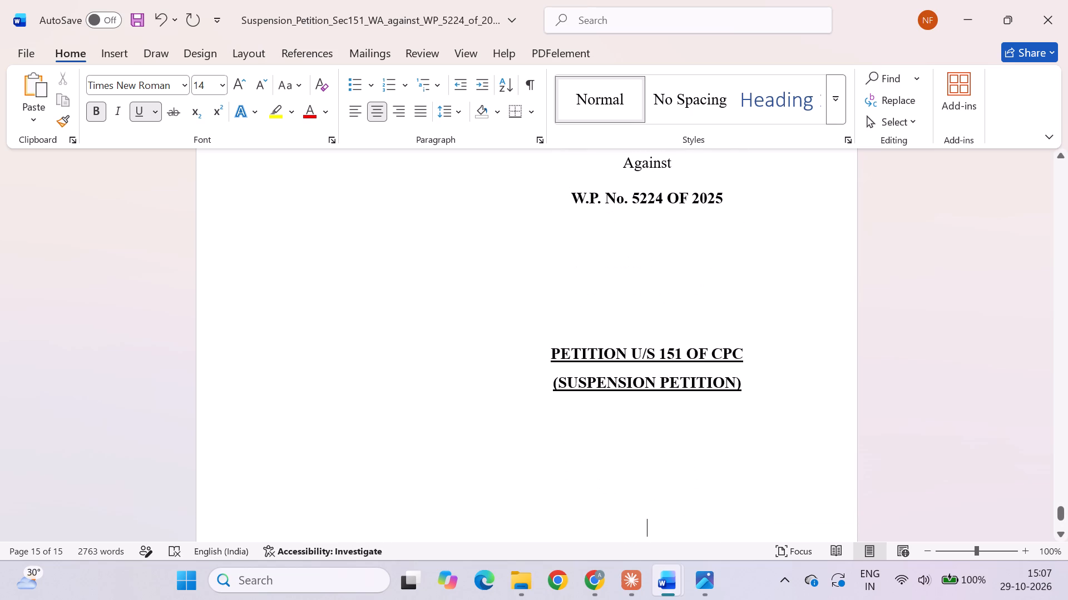
left_click(746, 374)
scroll(746, 374, "down", 4)
scroll(746, 374, "up", 1)
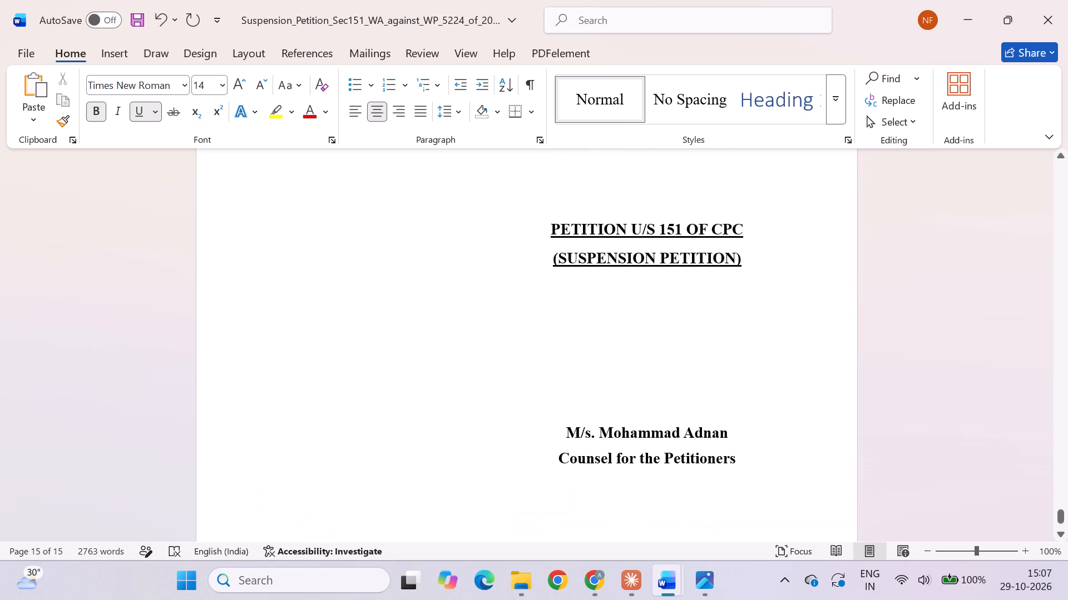
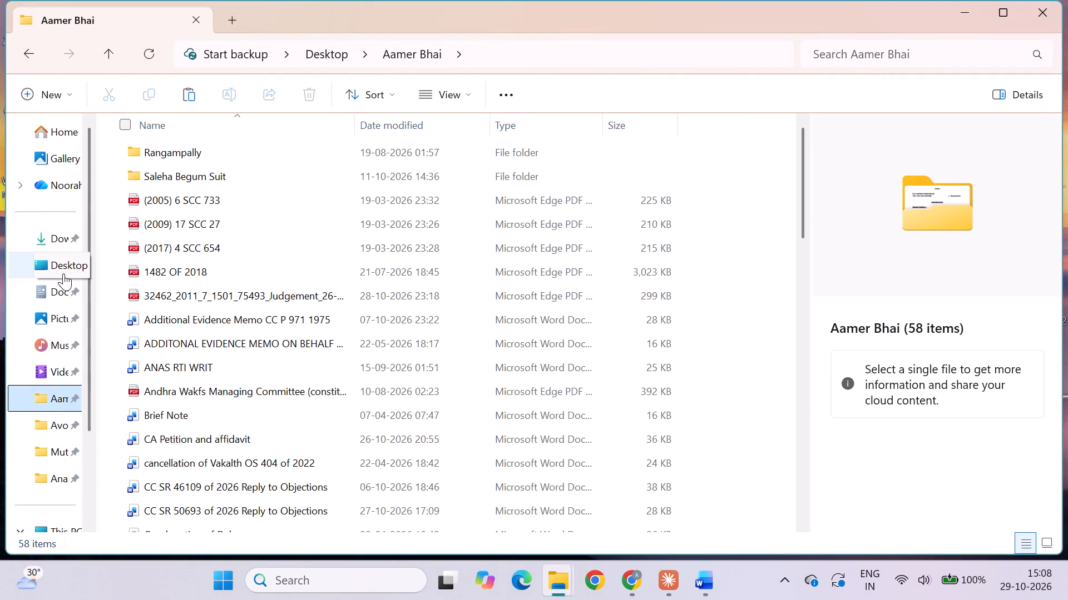
Open the "INTERLOCUTARY APPLICATION FILED UNDER SECTION 151 OF CPC" document from the Gajwel Aquisition Writ folder in Anas Documents.
double_click(60, 468)
scroll(345, 396, "down", 1)
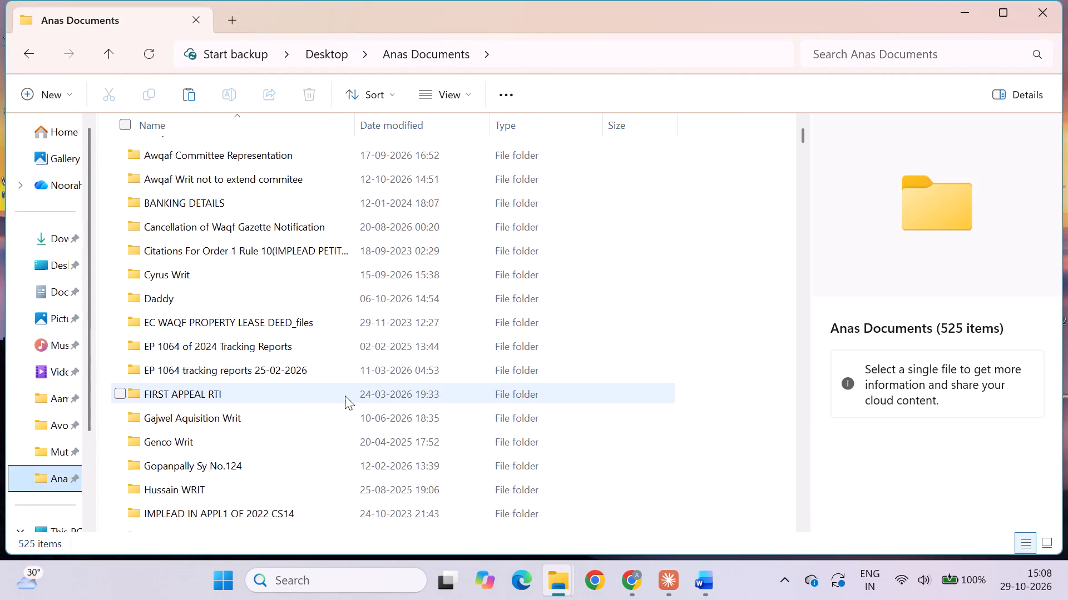
scroll(345, 396, "down", 1)
double_click(339, 387)
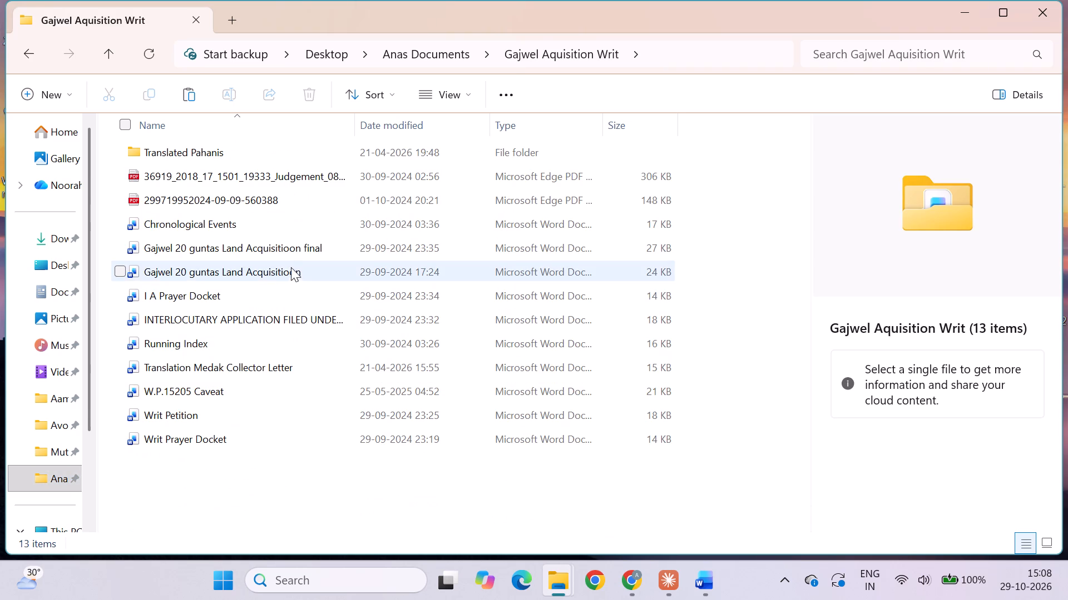
double_click(278, 318)
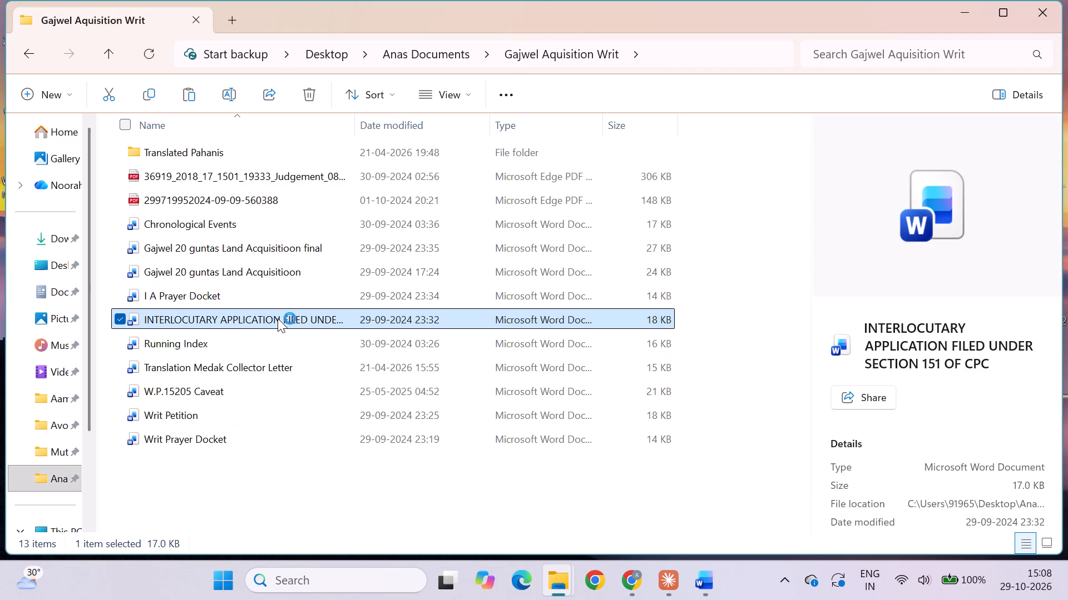
Copy the block from "Filed on:" through the "Filed By:" counsel lines beneath "DIRECTION PETITION".
scroll(619, 401, "down", 8)
scroll(619, 401, "up", 1)
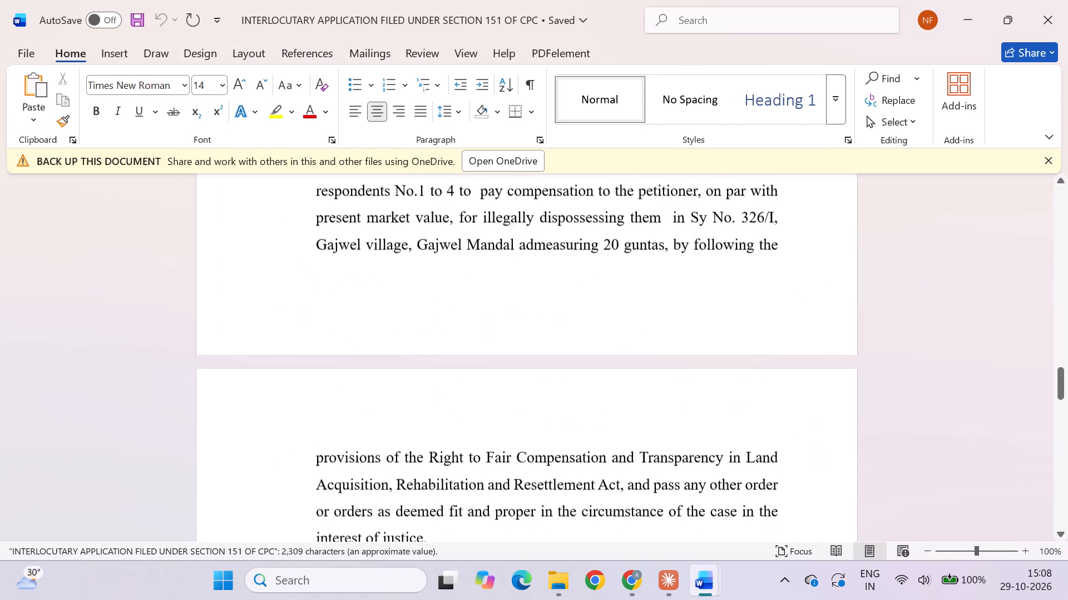
scroll(619, 401, "up", 1)
scroll(619, 401, "down", 11)
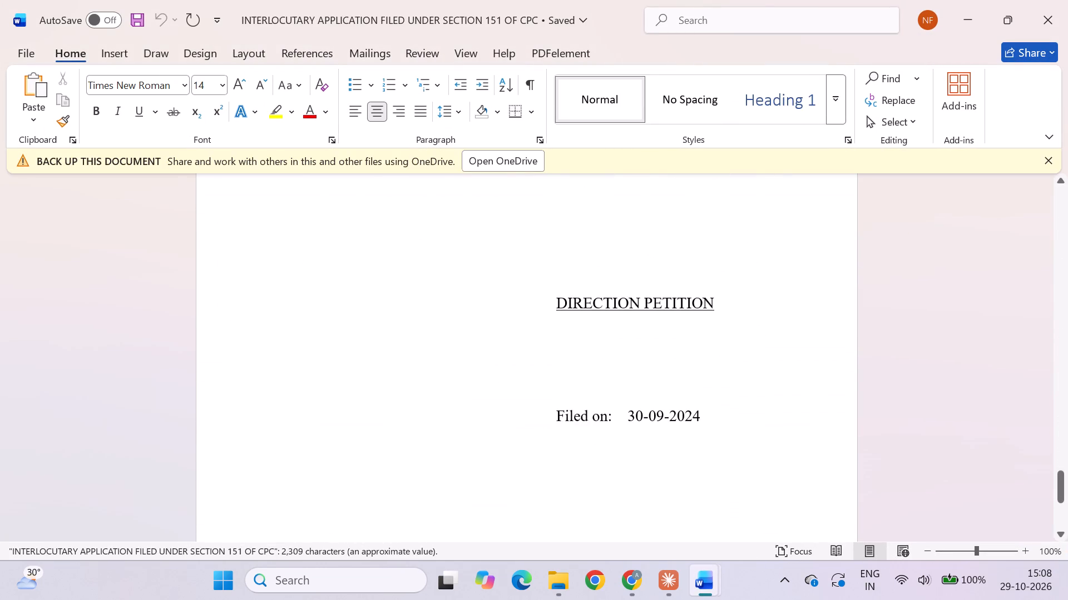
scroll(619, 401, "down", 1)
left_click(556, 339)
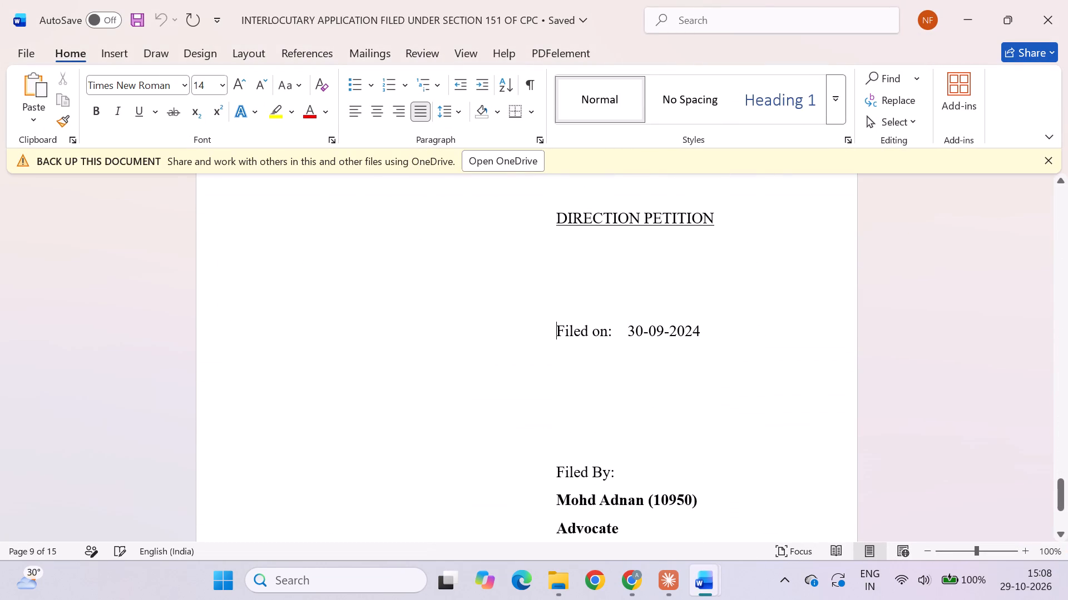
key("shift+Down")
key("shift+Down")
key("shift+Down")
key("shift+Down")
key("shift+Down")
key("shift+Down")
key("shift+Down")
key("shift+Down")
key("shift+Down")
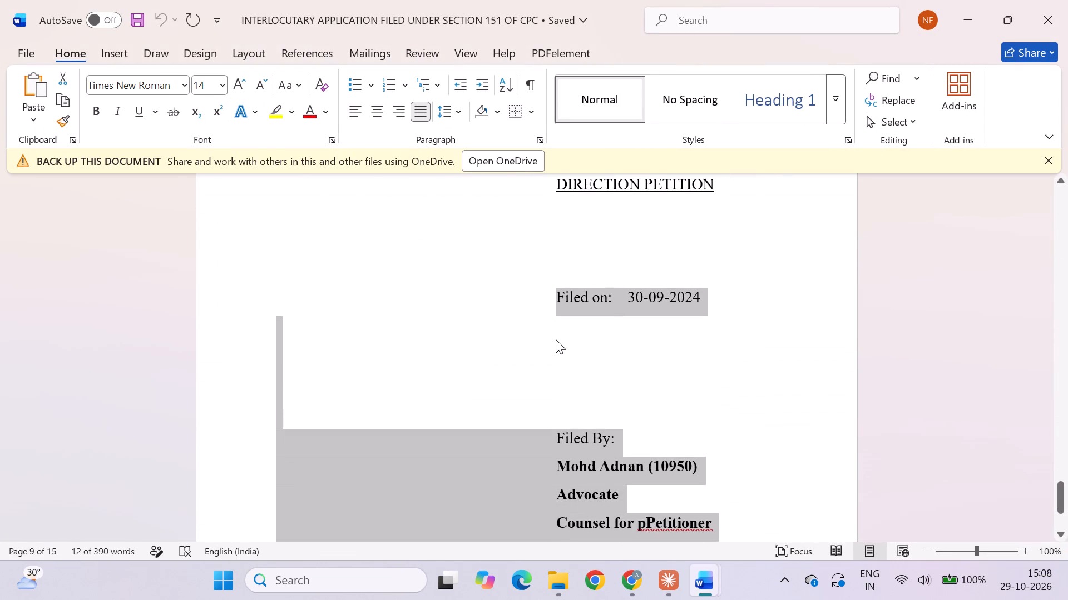
scroll(626, 375, "down", 1)
key("ctrl+c")
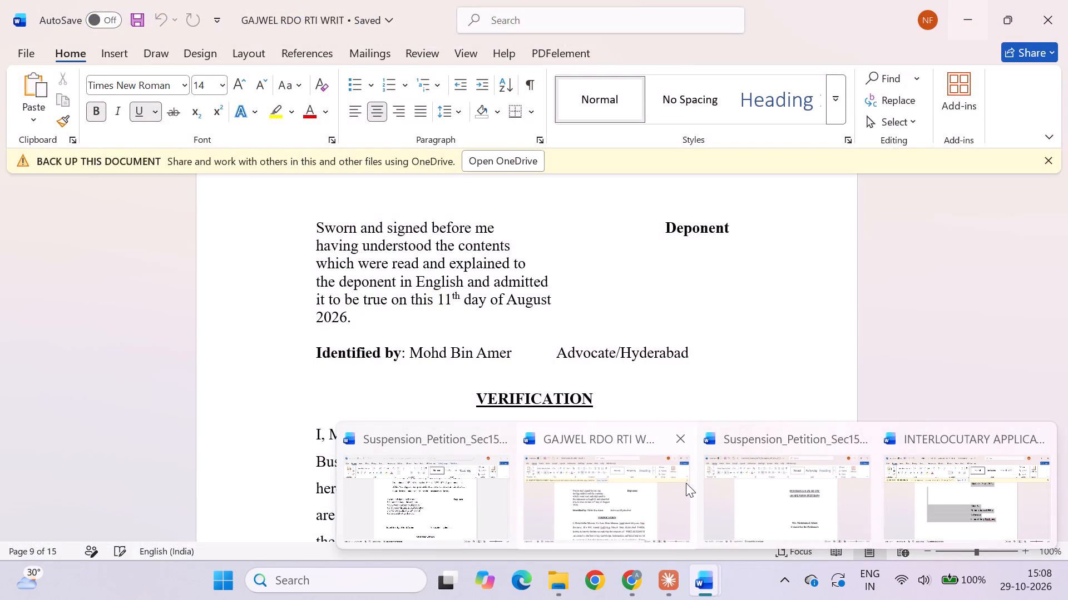
Switch to the Suspension_Petition_Sec151_WA_against_WP_5224_of_2025_2 document and close it without saving.
left_click(408, 478)
scroll(634, 402, "down", 2)
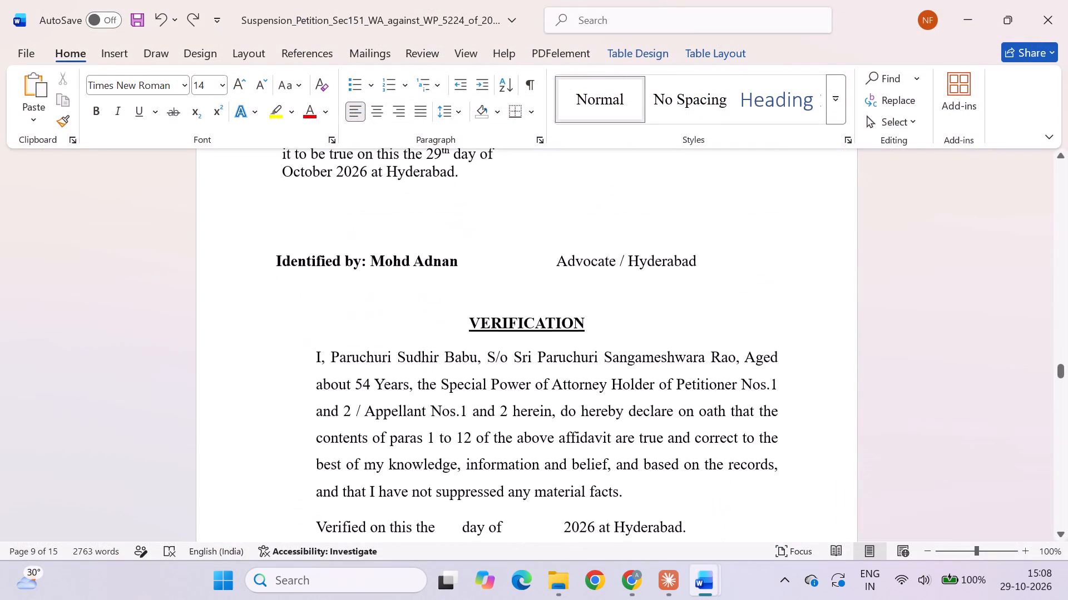
scroll(634, 402, "down", 7)
scroll(634, 402, "up", 6)
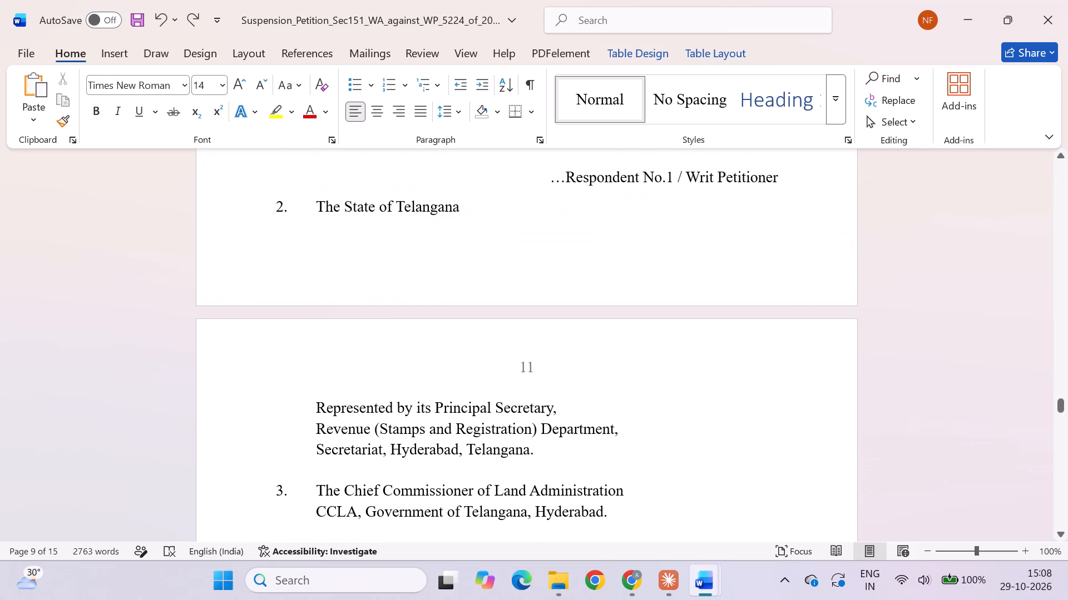
left_click(1042, 17)
left_click(610, 417)
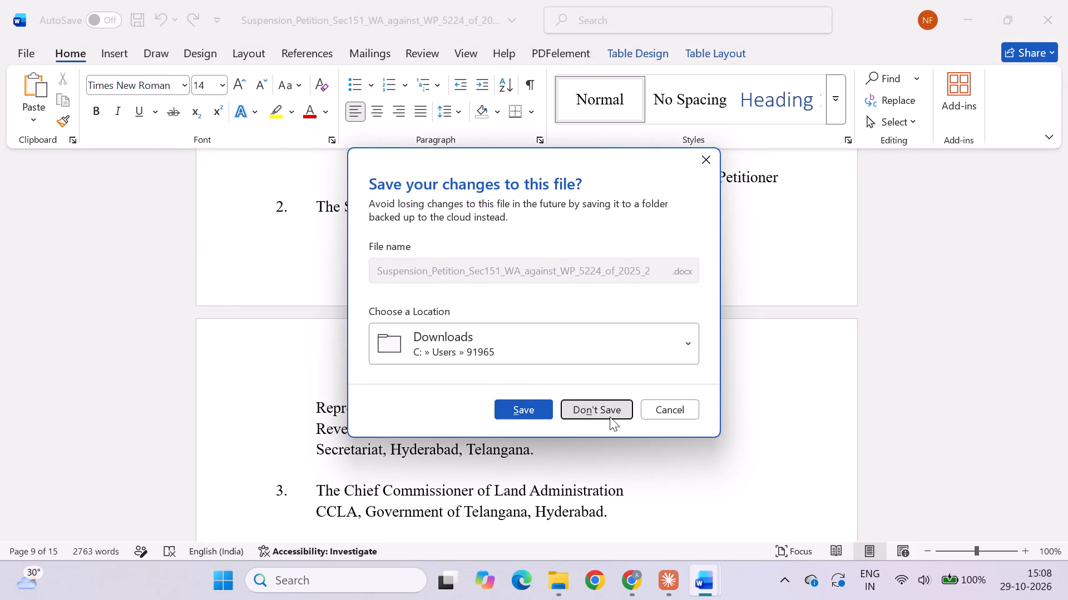
In the other suspension petition document, paste the copied filing block three lines below "(SUSPENSION PETITION)" on the docket page.
left_click(721, 484)
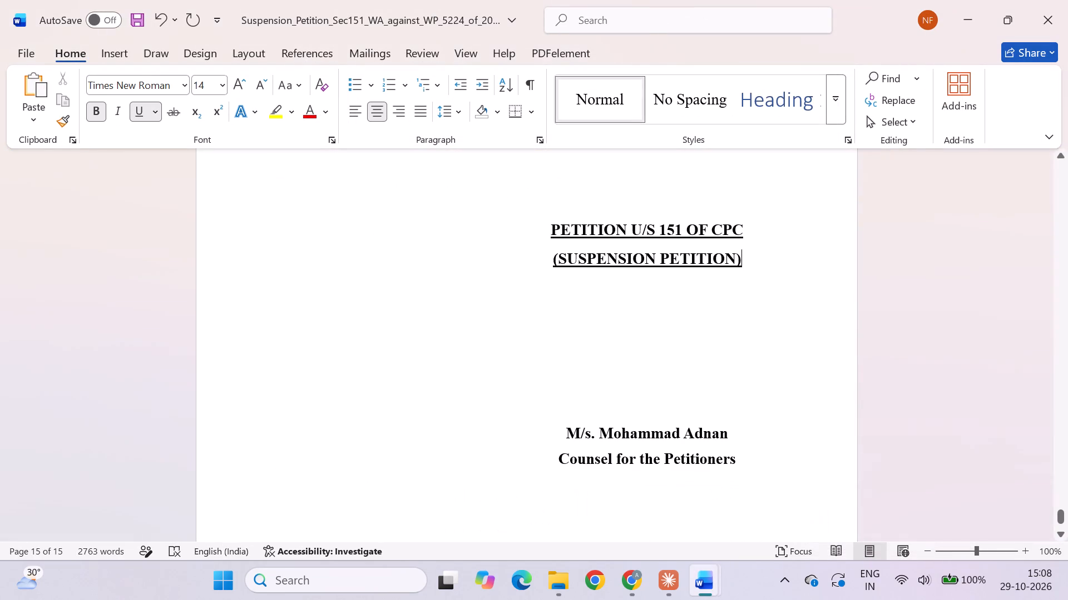
left_click(572, 318)
left_click(761, 248)
left_click(753, 272)
key("Return")
key("Return")
key("Return")
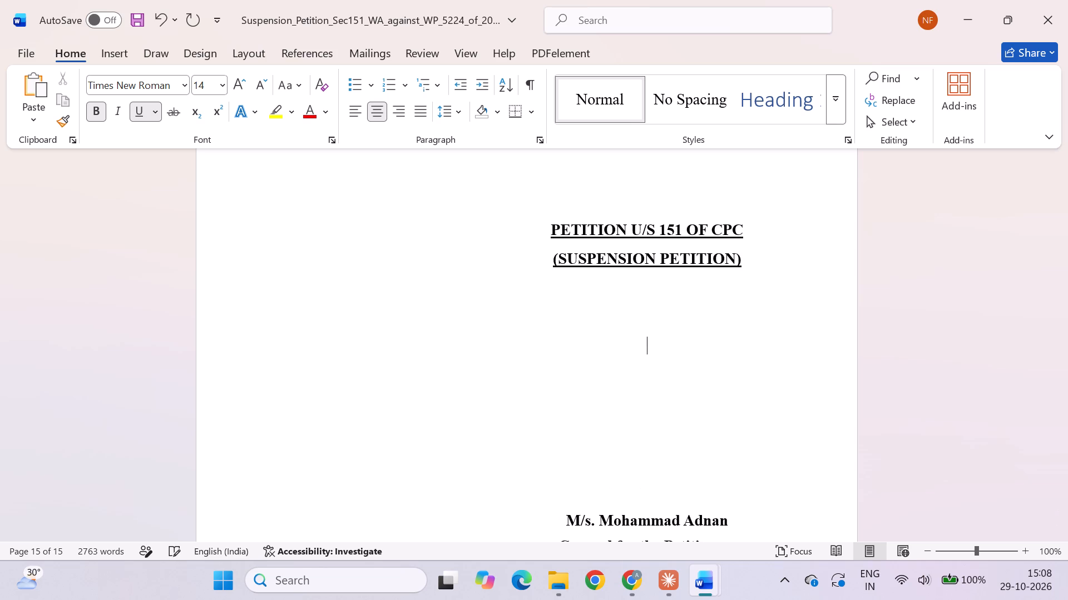
key("ctrl+c")
key("ctrl+v")
scroll(753, 272, "up", 1)
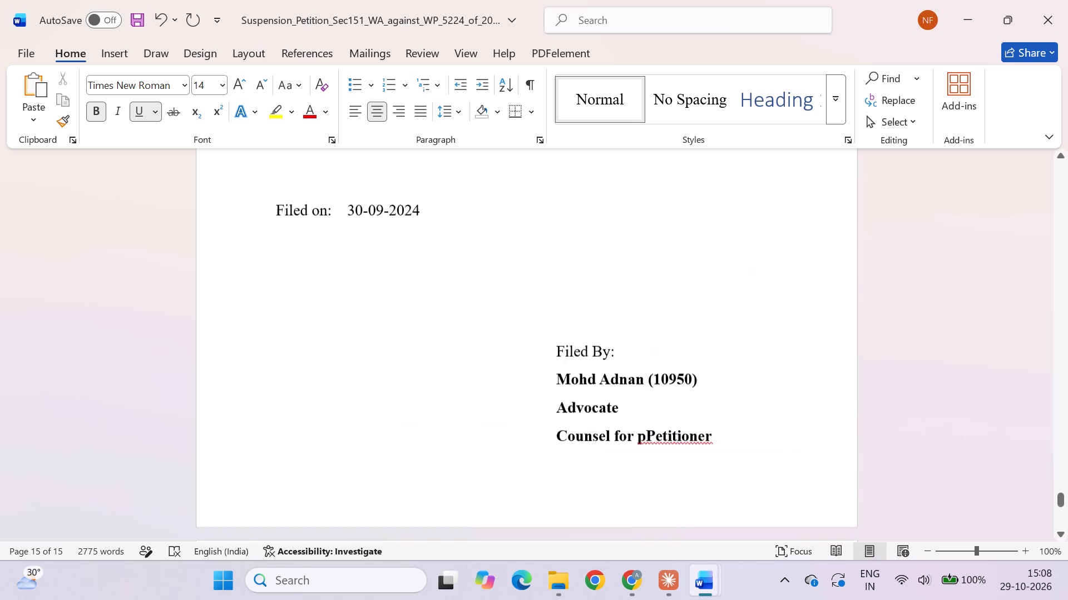
Indent the pasted "Filed on:" line to align with the "Filed By:" block.
scroll(753, 272, "up", 1)
left_click(284, 316)
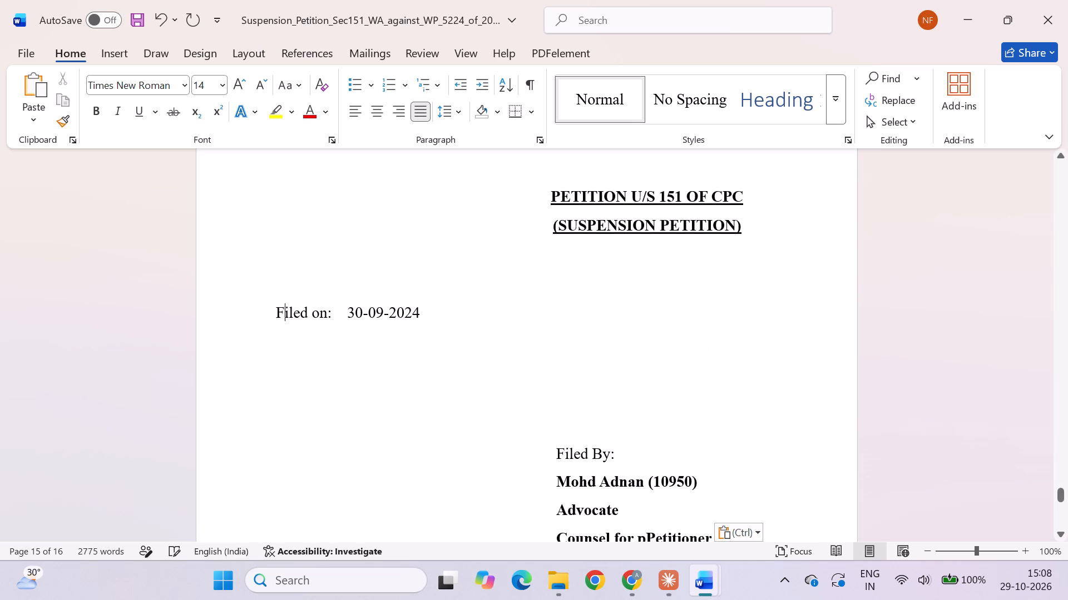
key("Tab")
key("Tab")
key("Tab")
key("Tab")
key("Tab")
key("Tab")
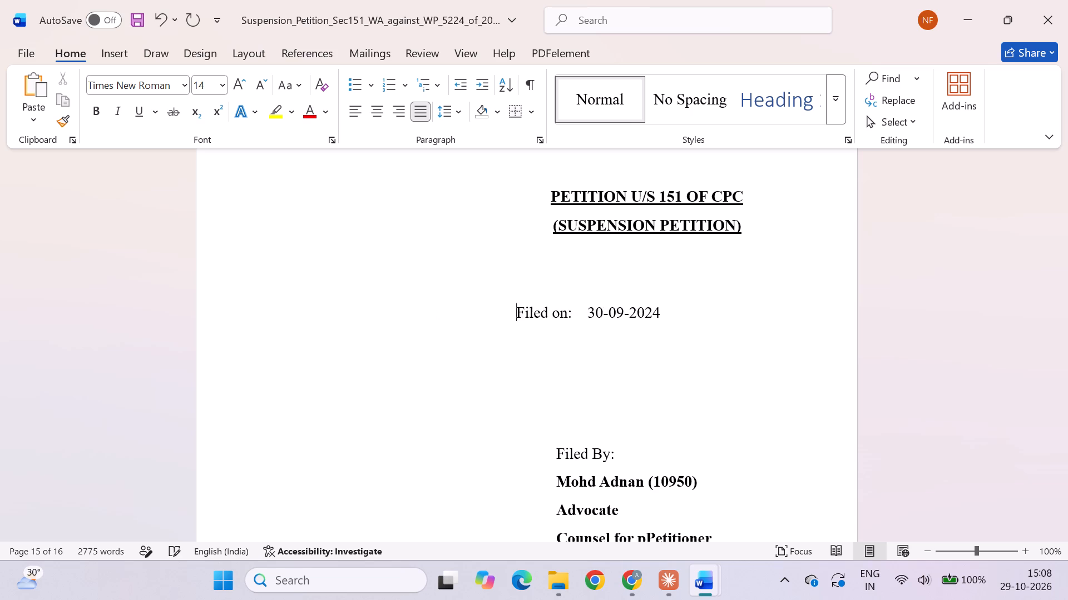
key("Tab")
scroll(433, 341, "right", 1)
scroll(433, 341, "up", 1)
scroll(433, 341, "right", 1)
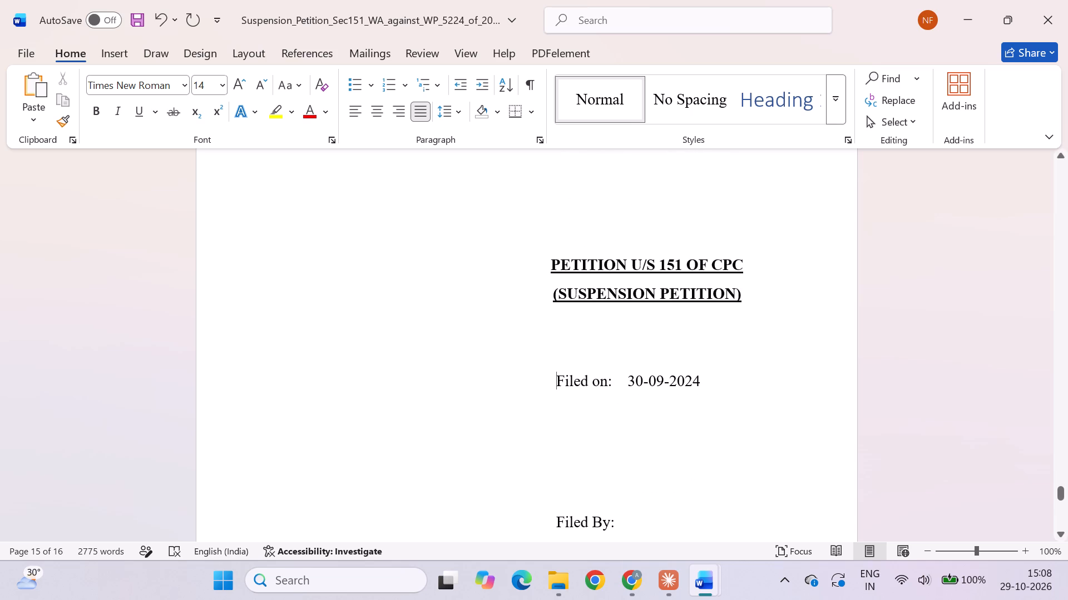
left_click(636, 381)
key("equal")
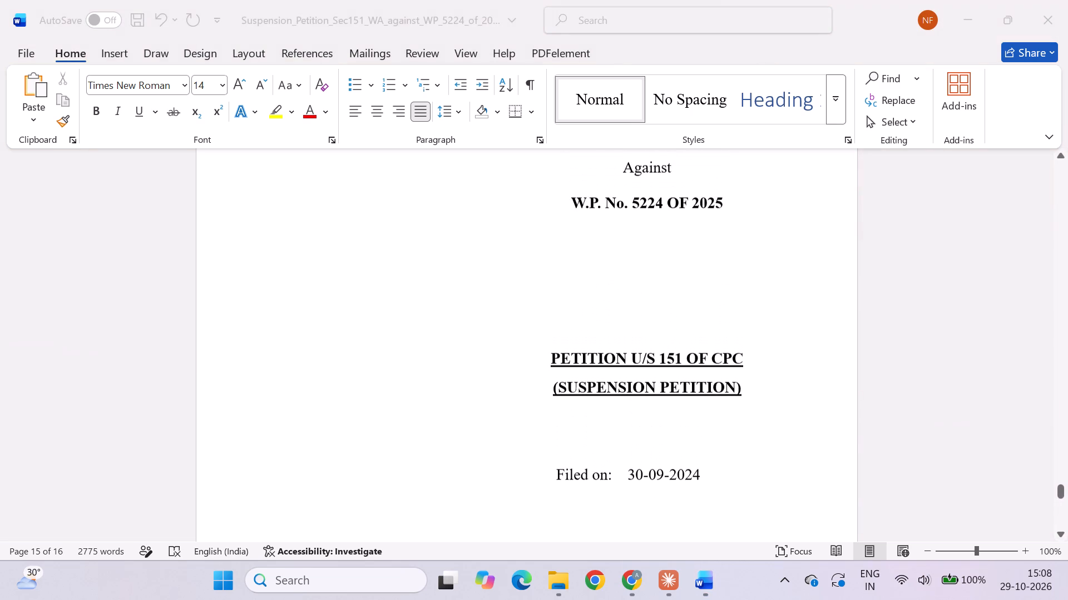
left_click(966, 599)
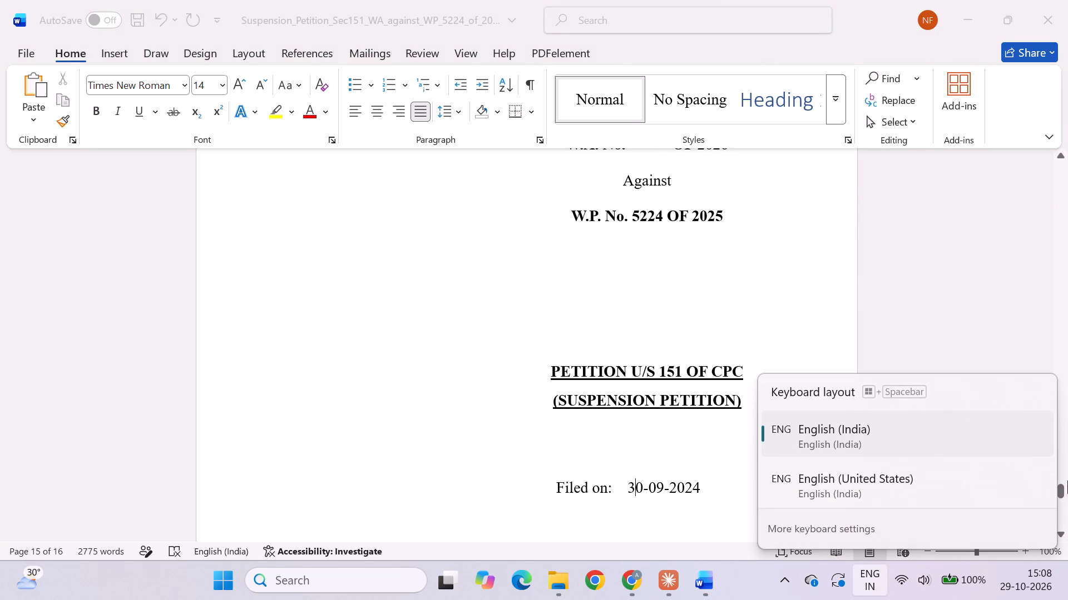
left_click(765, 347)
Set the "Filed on:" date to 30-10-2026.
scroll(711, 360, "down", 1)
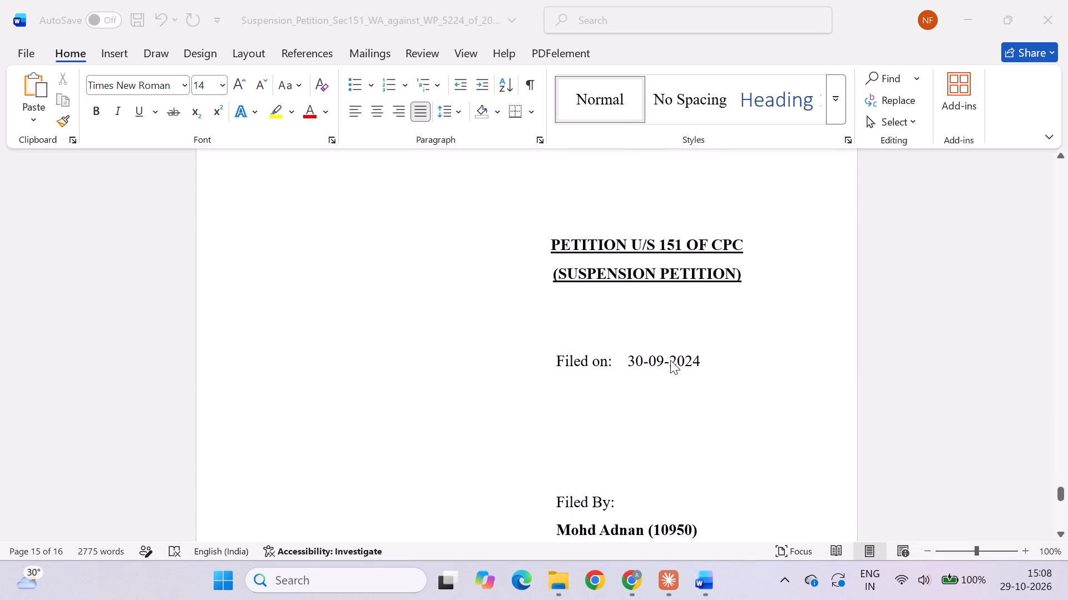
left_click(641, 359)
left_click(642, 361)
key("BackSpace")
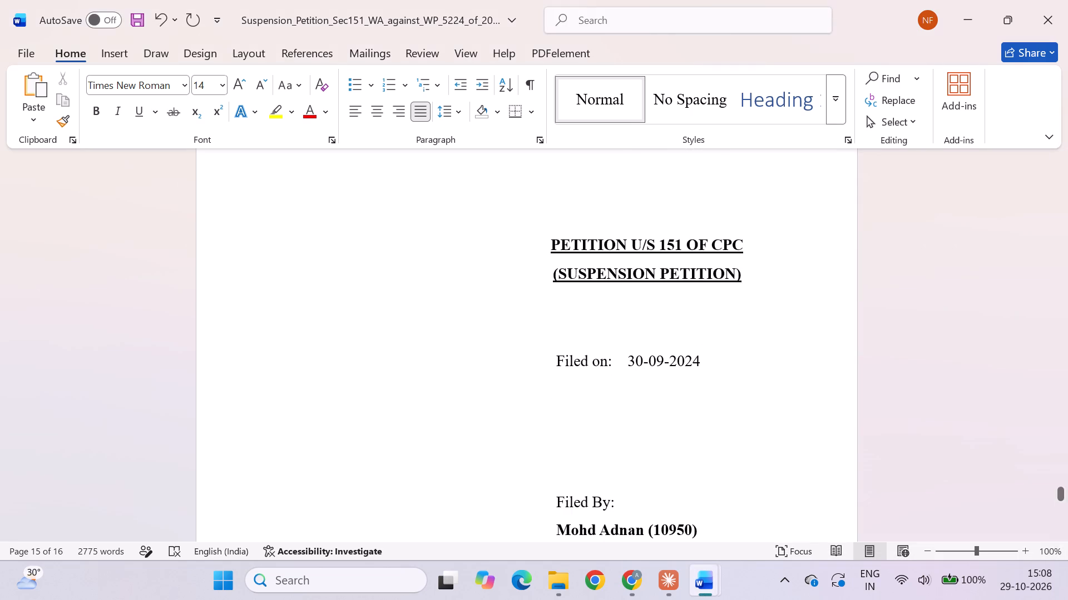
key("BackSpace")
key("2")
key("BackSpace")
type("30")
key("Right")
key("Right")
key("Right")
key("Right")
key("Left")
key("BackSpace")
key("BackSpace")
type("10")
left_click(725, 368)
key("BackSpace")
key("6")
Delete one blank line between "Filed on:" and "Filed By:" on the docket page.
scroll(737, 419, "down", 2)
scroll(737, 419, "up", 1)
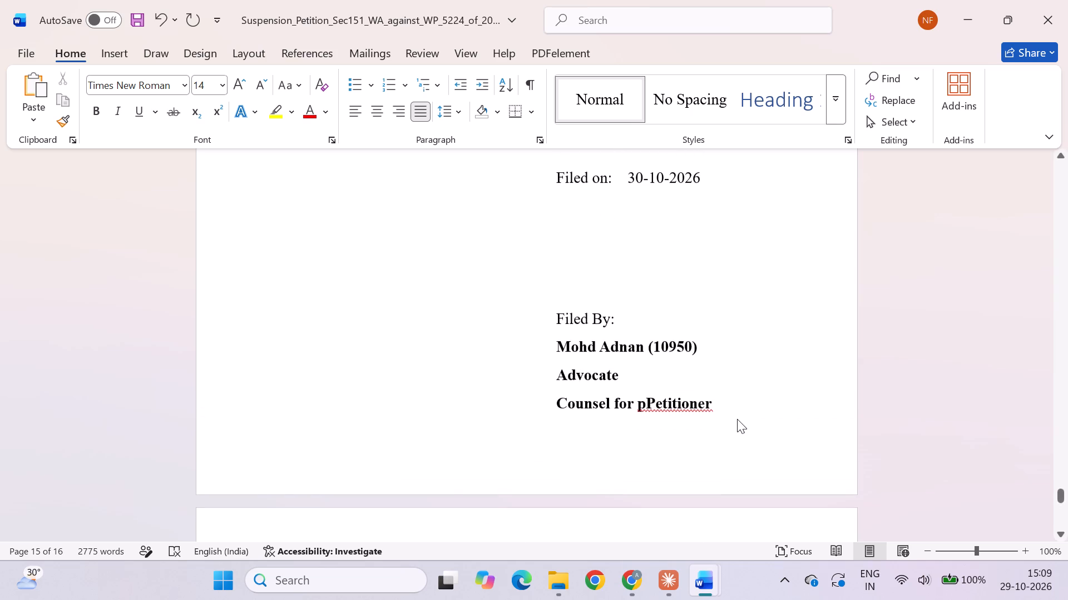
scroll(737, 419, "up", 1)
left_click(594, 269)
key("Delete")
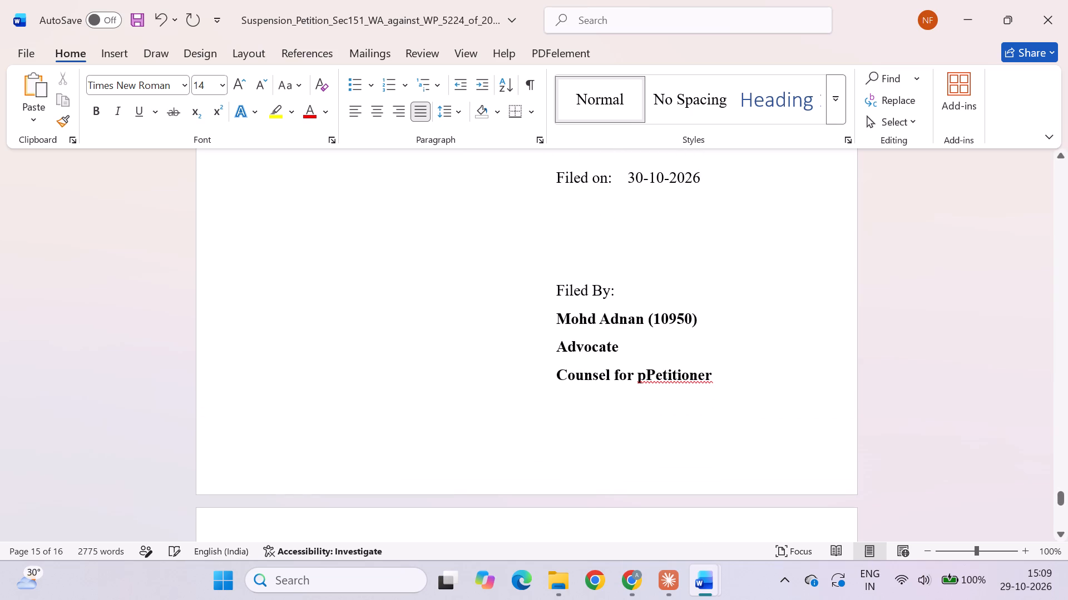
Correct "pPetitioner" to "Petitioner" in the last line of the counsel block.
left_click(639, 379)
key("Right")
key("BackSpace")
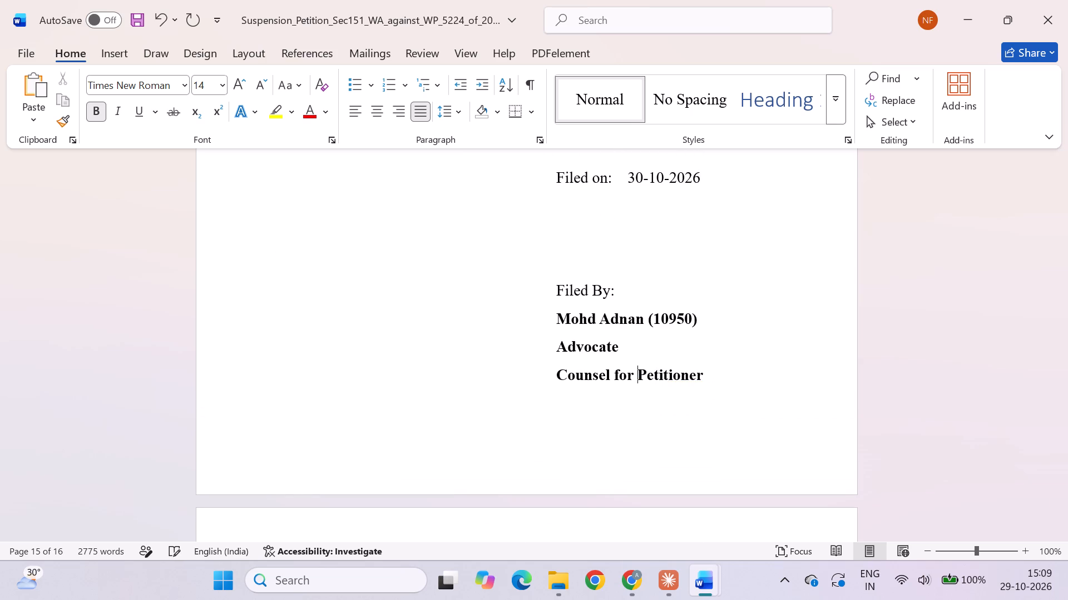
Delete the leftover text after "Counsel for Petitioner", including the old counsel's name, "Counsel for the Petitioners" and the blank lines.
left_click(721, 382)
key("Delete")
key("Delete")
key("Delete")
key("Delete")
key("Delete")
key("Delete")
key("Delete")
key("Delete")
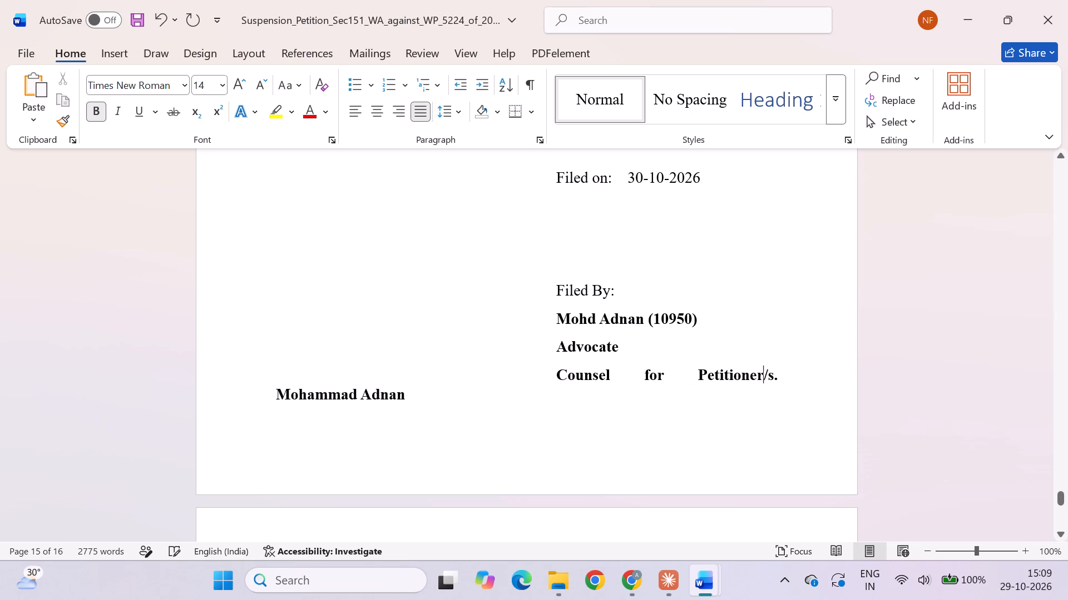
scroll(721, 382, "down", 1)
key("shift+Down")
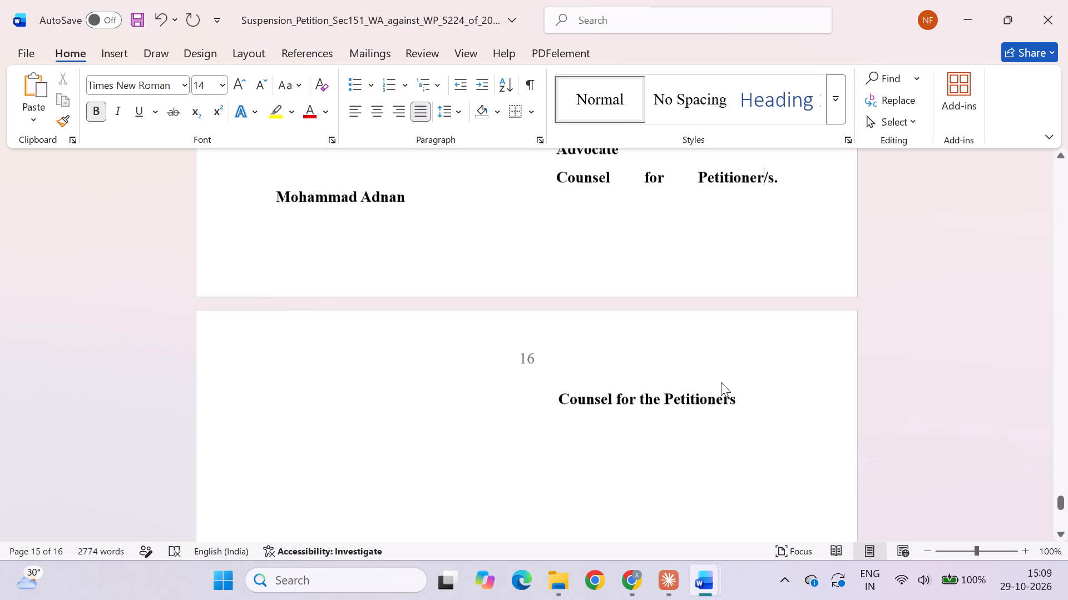
key("shift+Up")
key("shift+Down")
key("shift+Down")
key("shift+Down")
key("BackSpace")
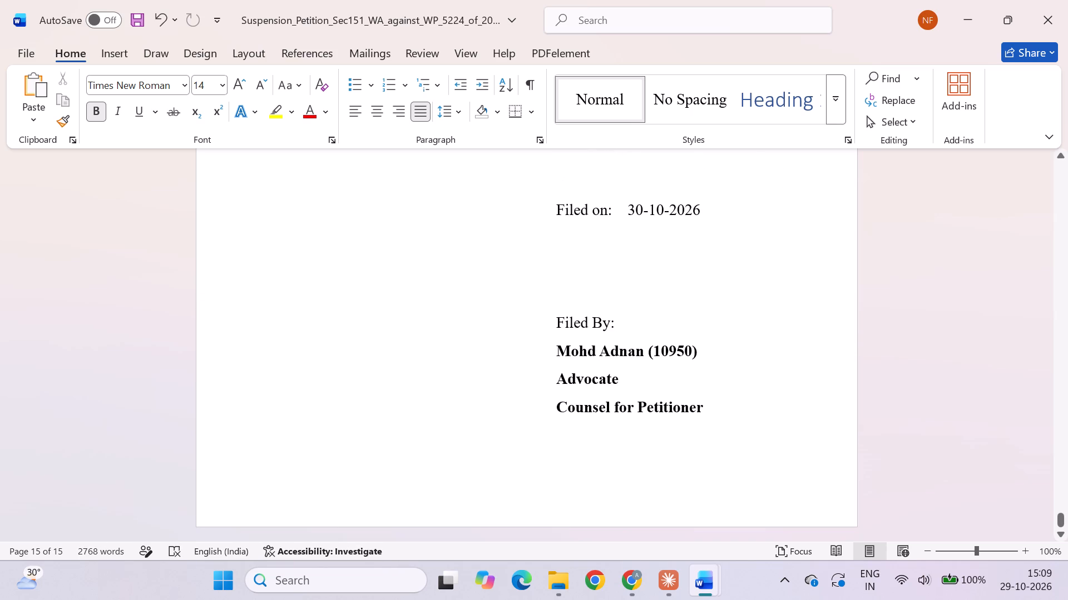
Review the suspension petition from its docket page back to the cause title and party details.
scroll(721, 382, "up", 3)
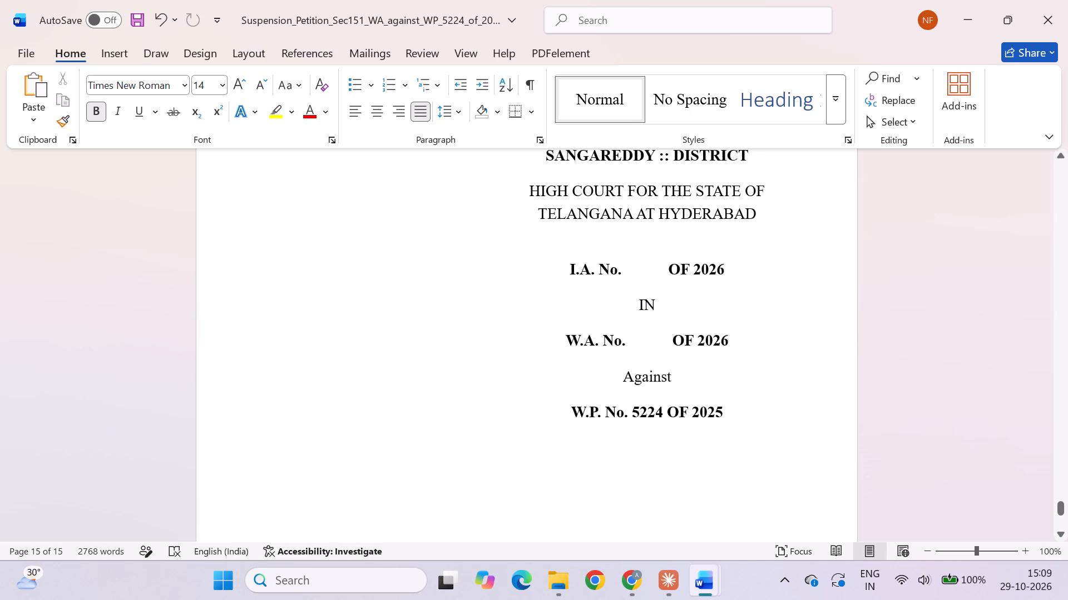
scroll(721, 382, "up", 6)
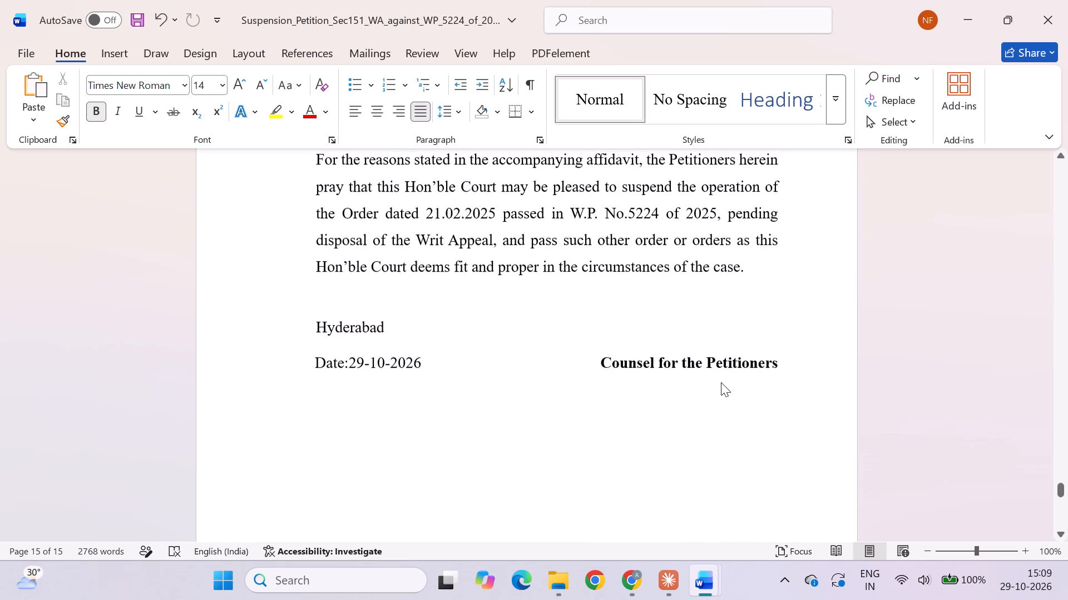
scroll(721, 382, "up", 19)
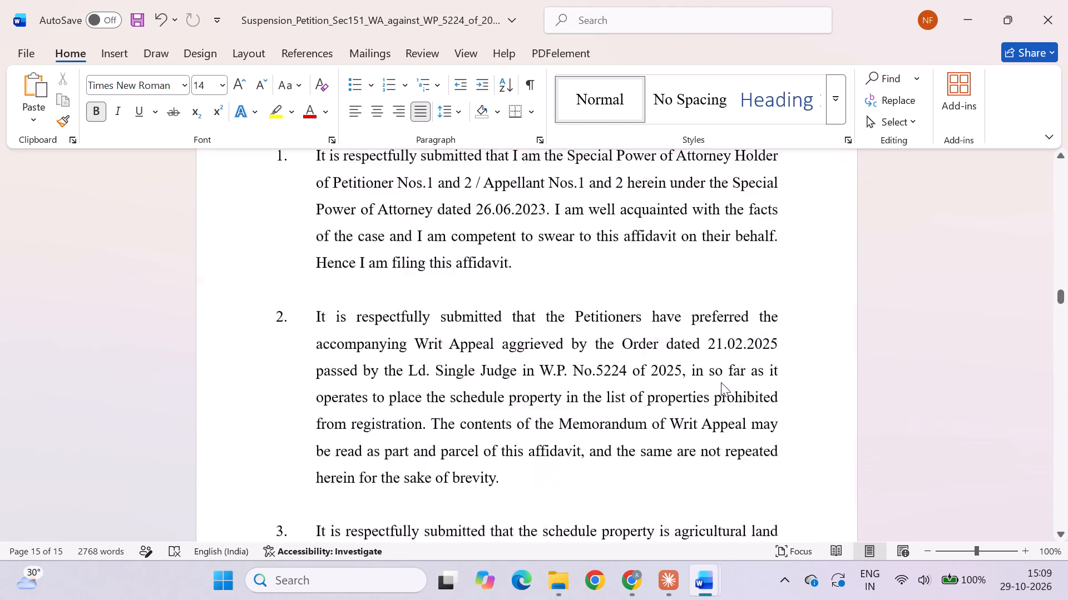
scroll(721, 382, "up", 2)
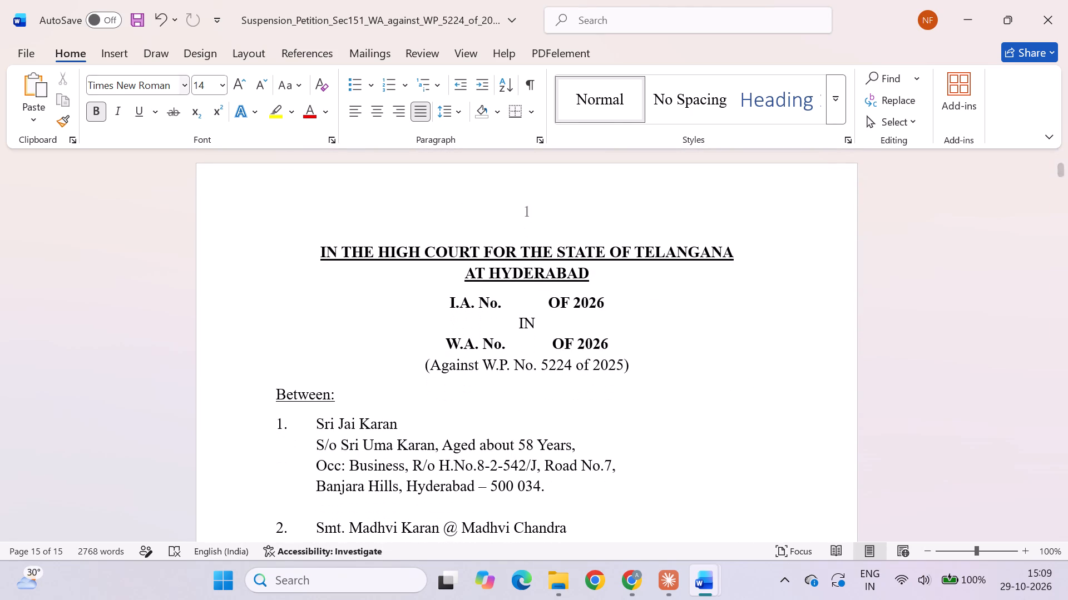
scroll(400, 320, "down", 3)
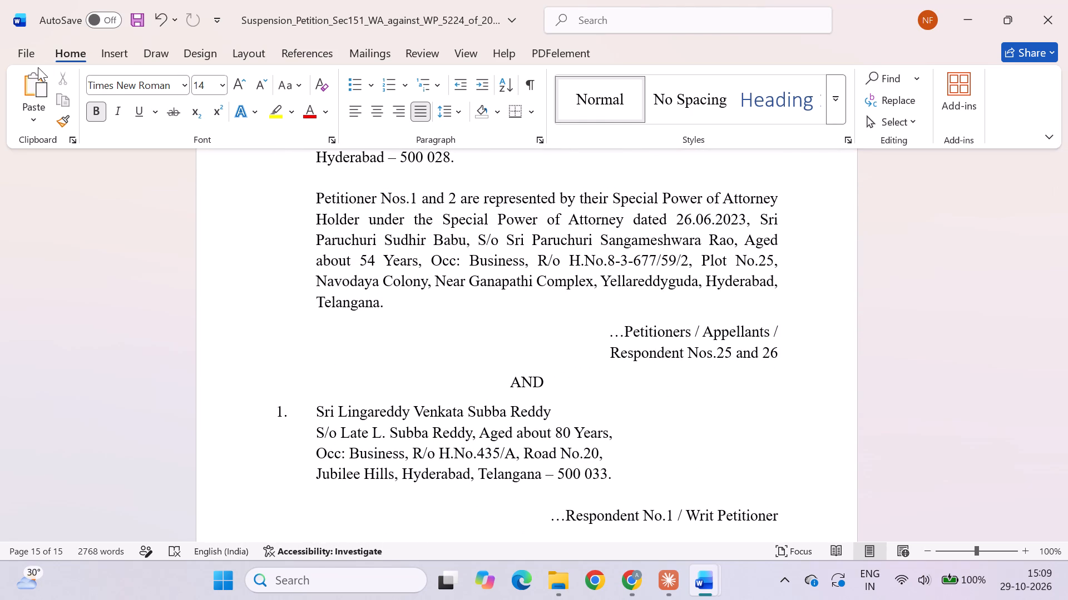
Save the document in the Muthangi Court Cases folder as a Word file named "Suspension Petition" and close it.
left_click(12, 51)
left_click(60, 274)
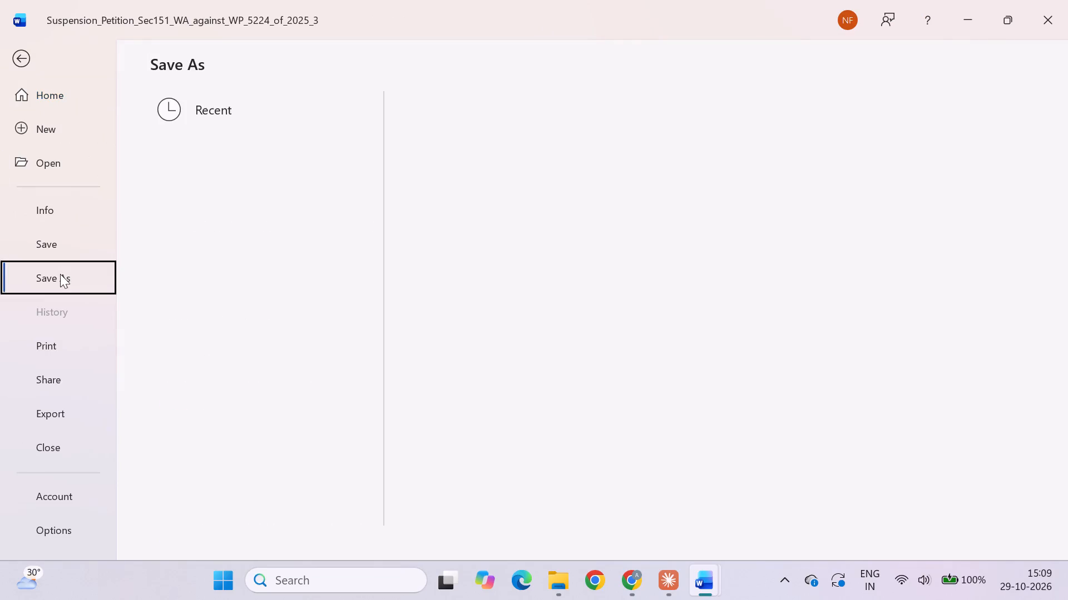
left_click(278, 463)
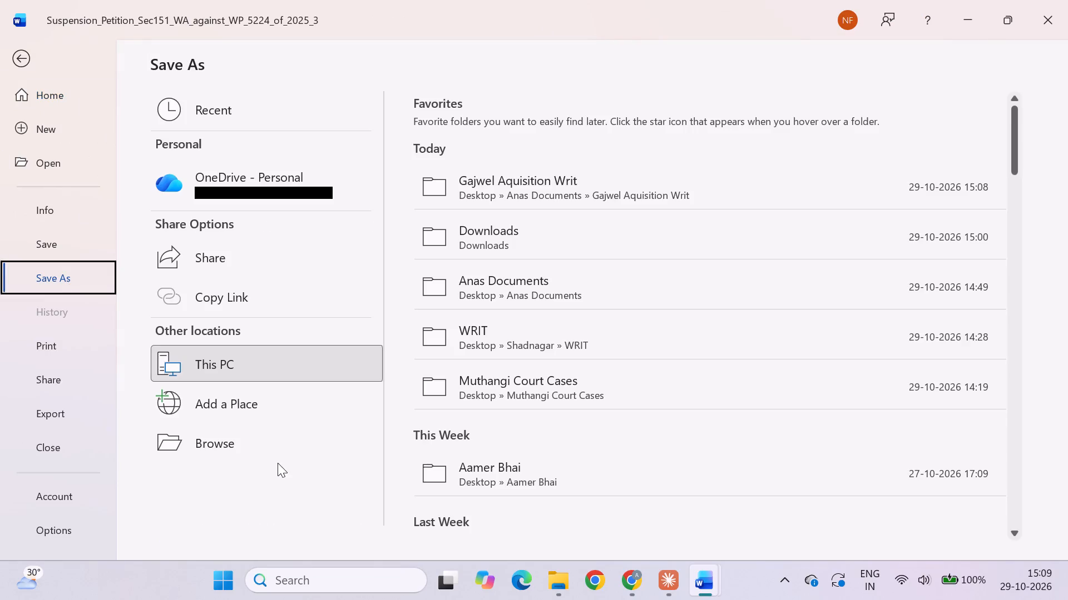
left_click(278, 443)
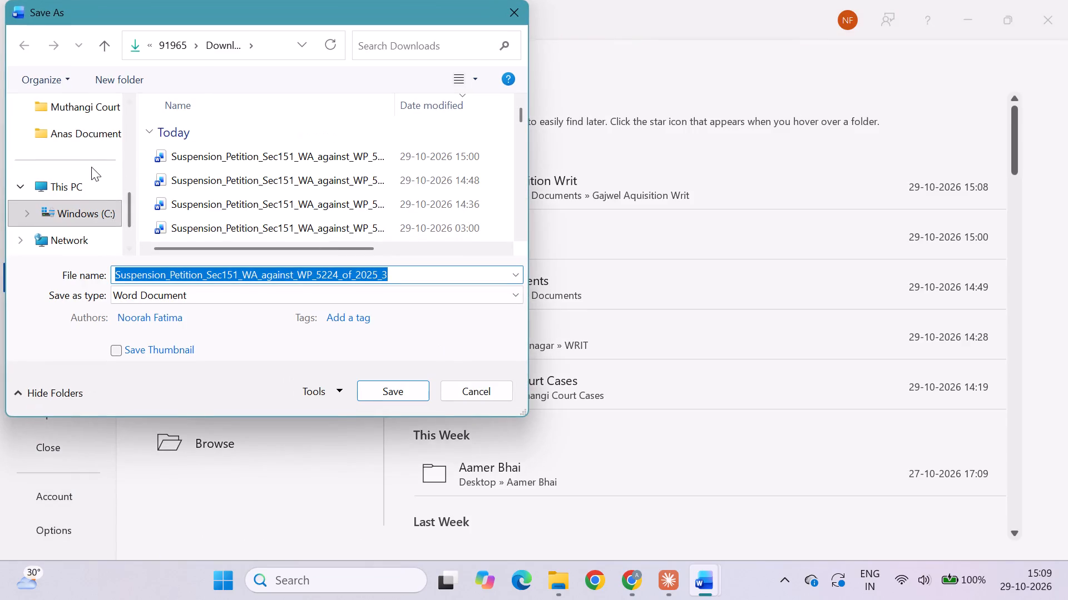
double_click(98, 111)
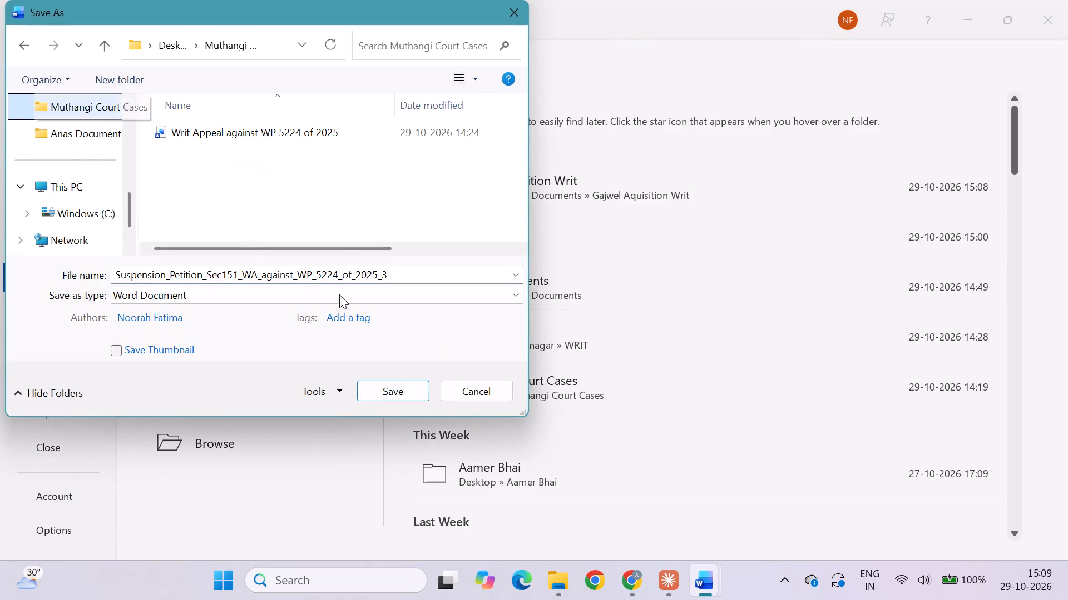
left_click_drag(406, 263, 31, 249)
double_click(157, 272)
key("BackSpace")
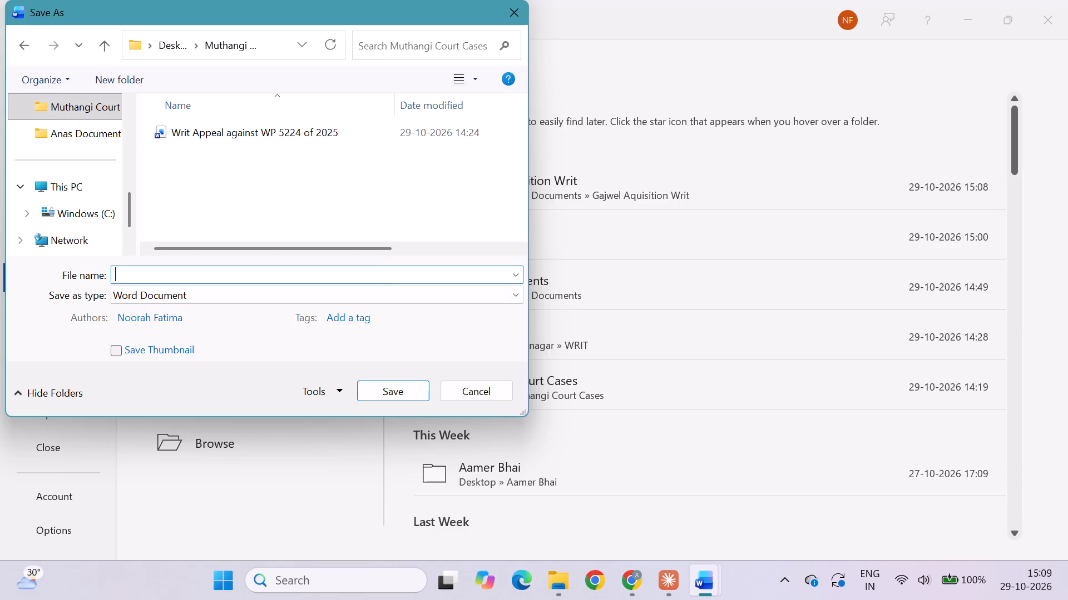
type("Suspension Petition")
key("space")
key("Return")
left_click(1067, 1)
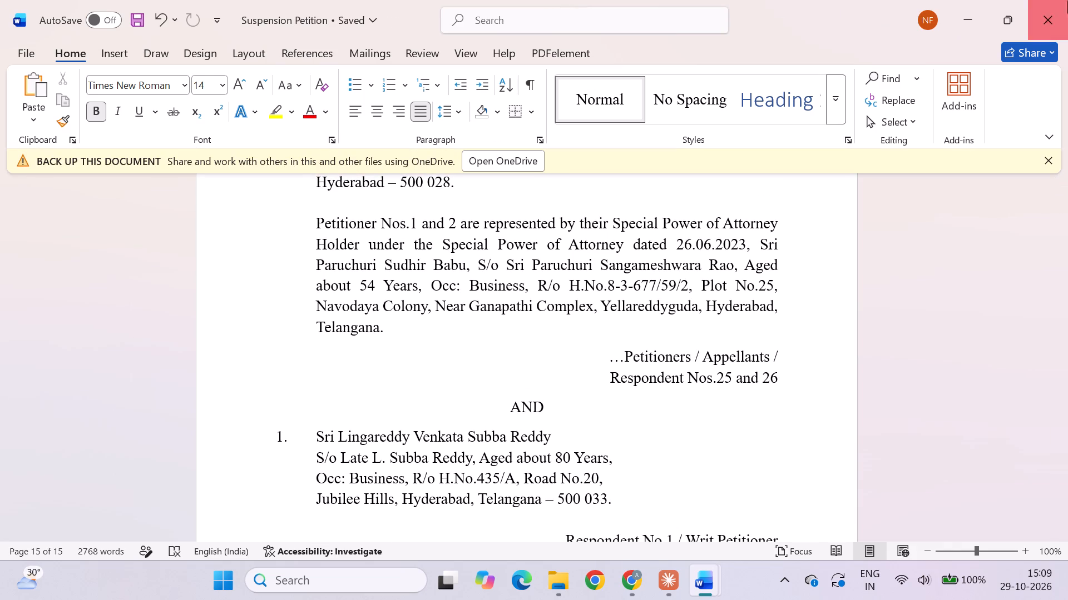
left_click(1063, 3)
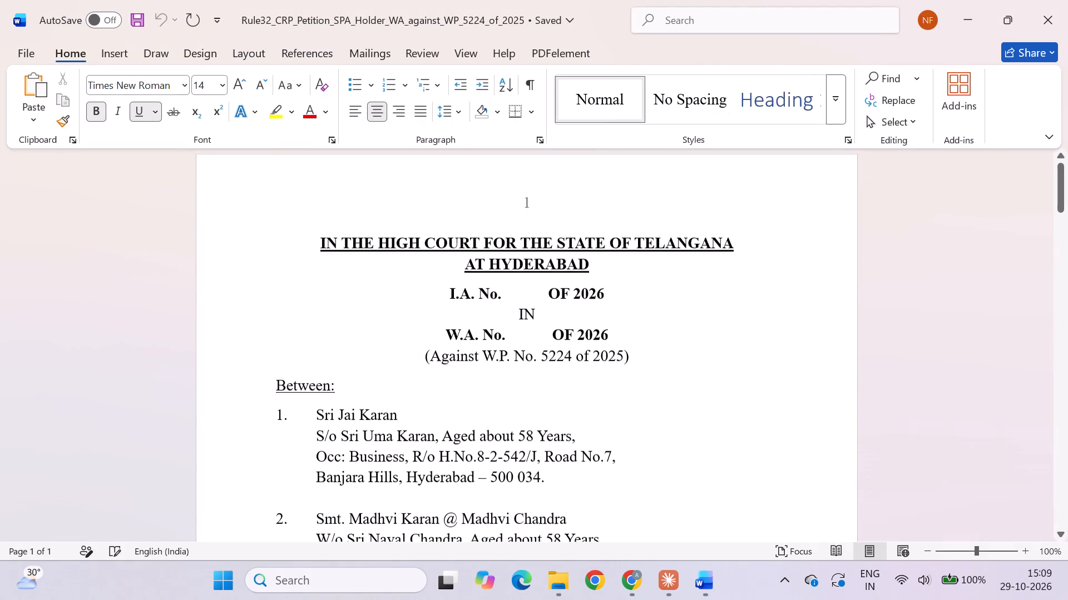
scroll(636, 336, "down", 4)
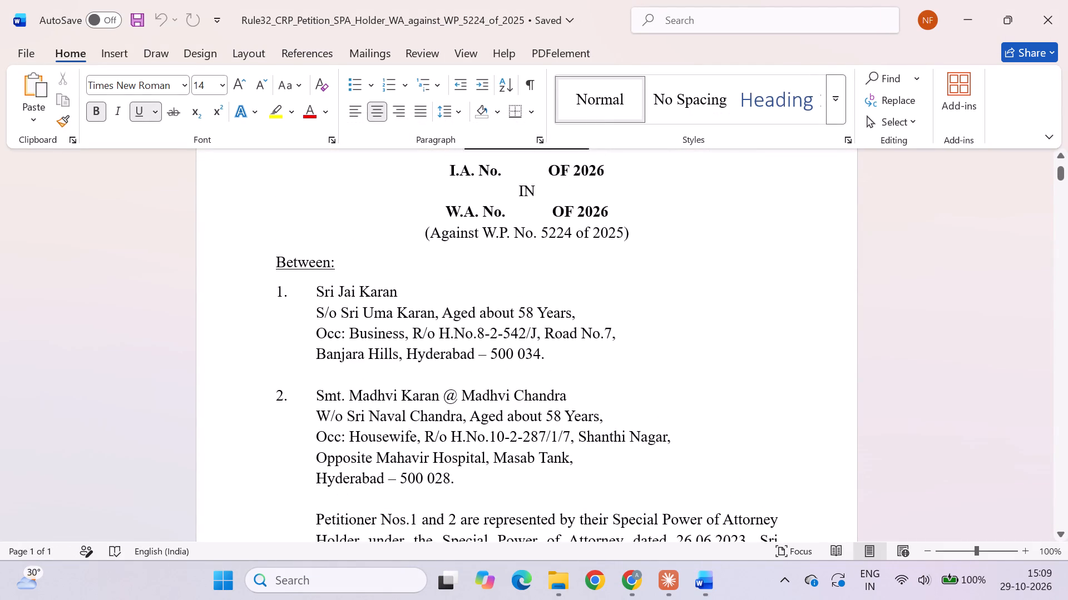
scroll(636, 336, "down", 5)
scroll(636, 336, "up", 1)
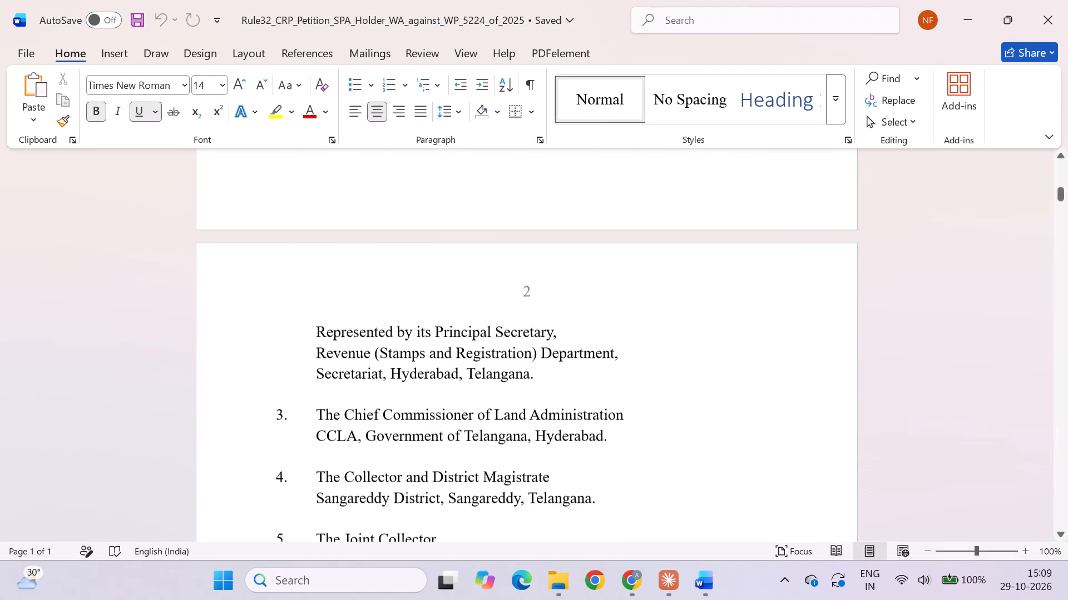
scroll(636, 336, "up", 2)
left_click(439, 203)
left_click(831, 219)
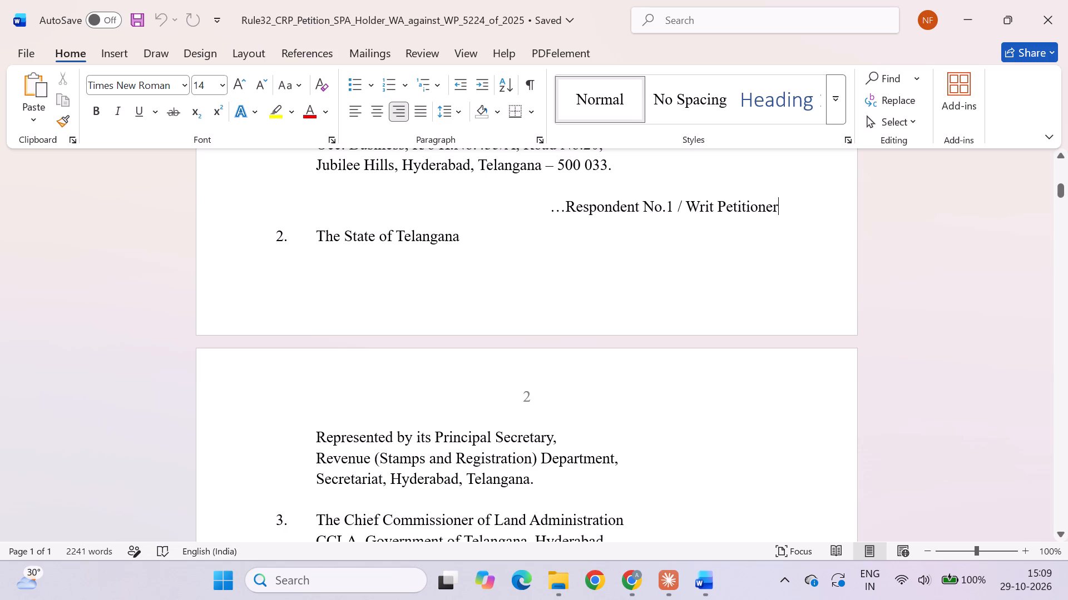
key("Return")
Delete the blank line above respondent 18 at the top of page 4.
scroll(717, 364, "down", 6)
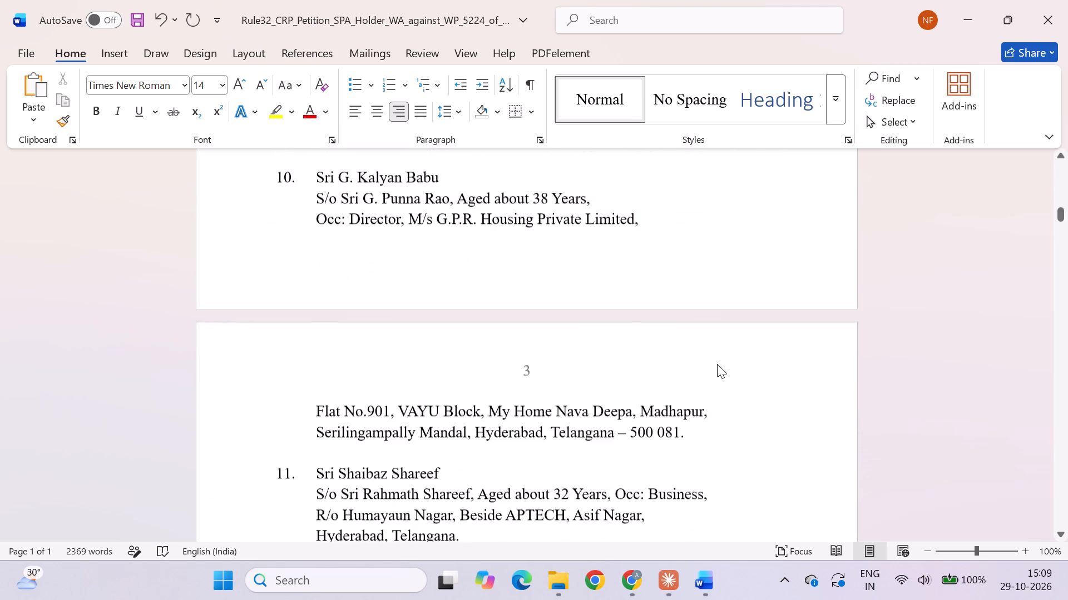
scroll(717, 364, "down", 6)
scroll(593, 420, "down", 2)
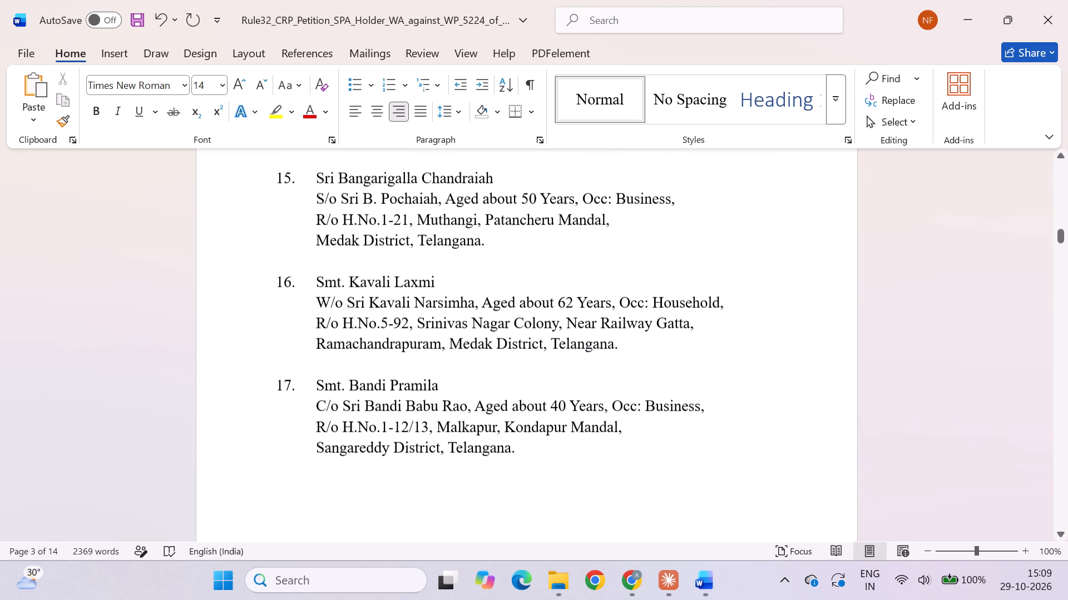
scroll(593, 420, "down", 3)
scroll(593, 420, "up", 1)
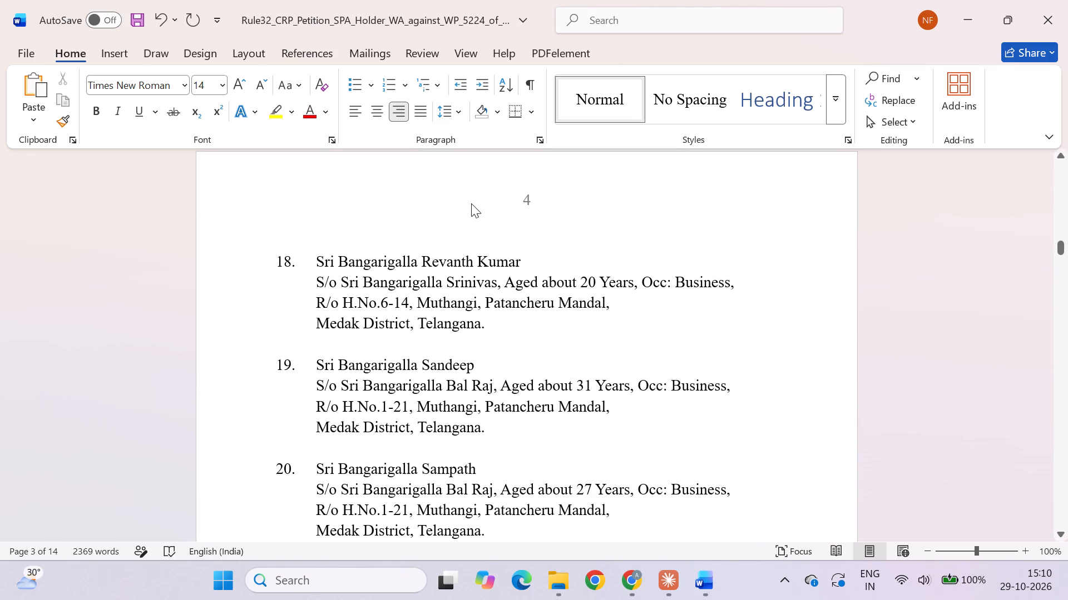
left_click(473, 209)
key("Delete")
Insert two blank lines between respondents 24 and 25 so that respondent 25's whole entry starts on page 5.
scroll(552, 330, "down", 2)
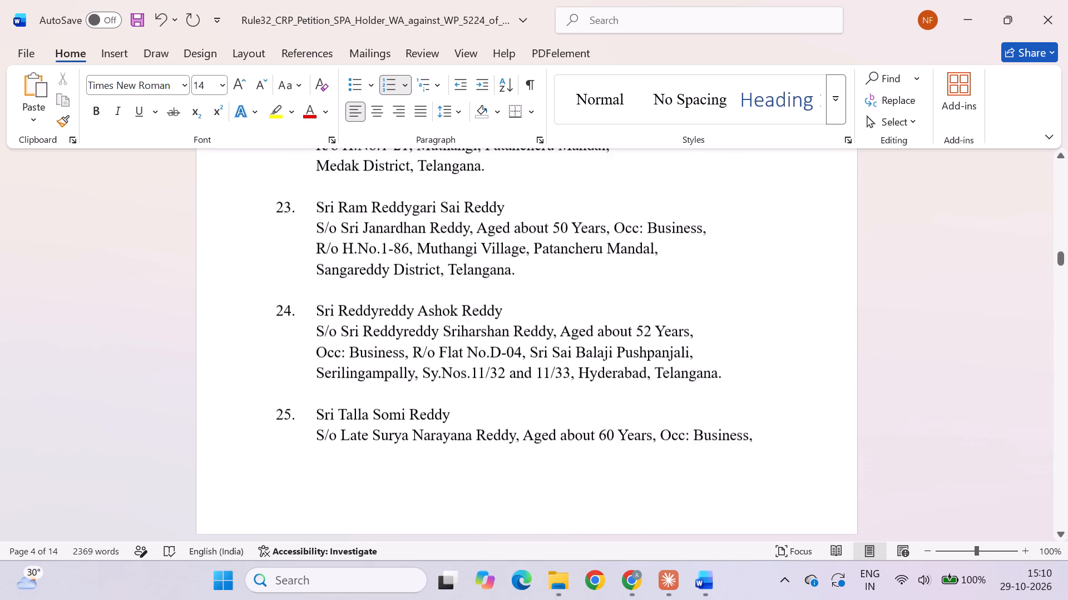
scroll(552, 330, "down", 2)
left_click(437, 170)
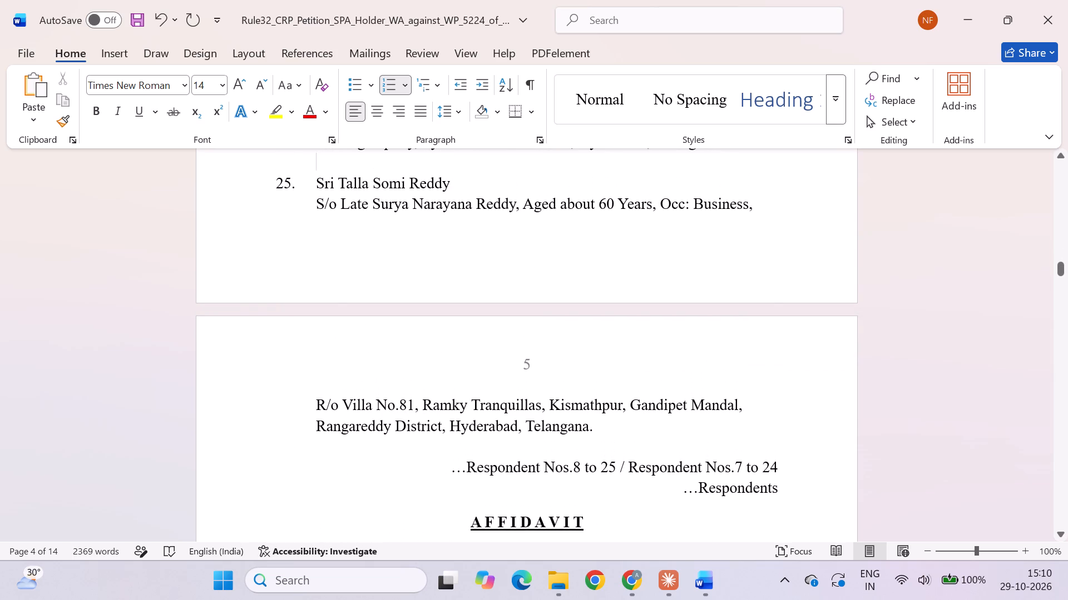
key("Return")
key("Return")
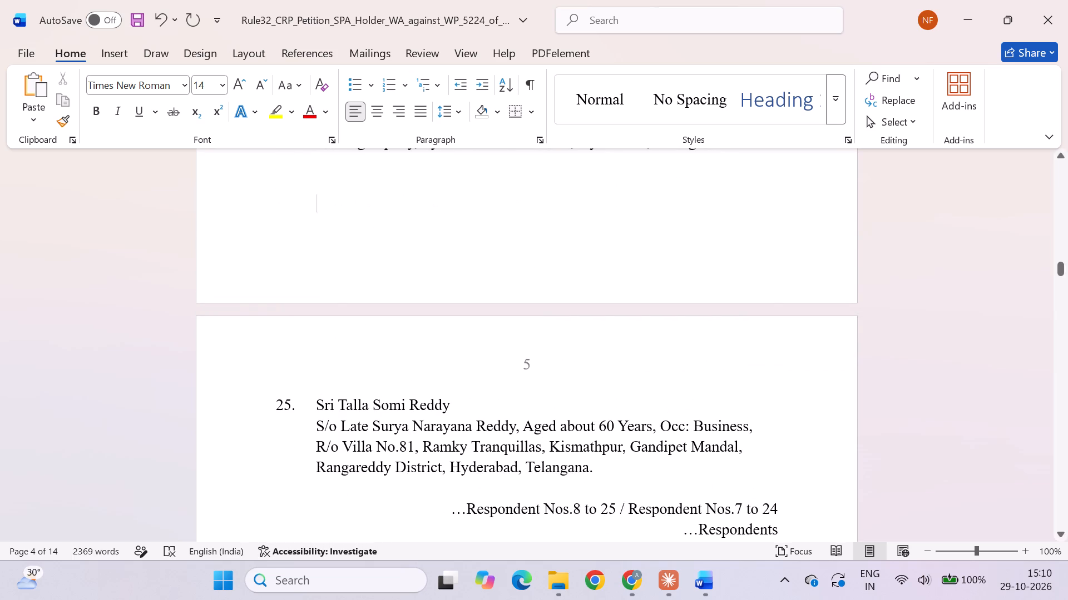
Indent the second and third lines of the affidavit's prayer paragraph, starting "Appellant Nos.1" and "Power of Attorney", to match its first line.
scroll(442, 176, "down", 1)
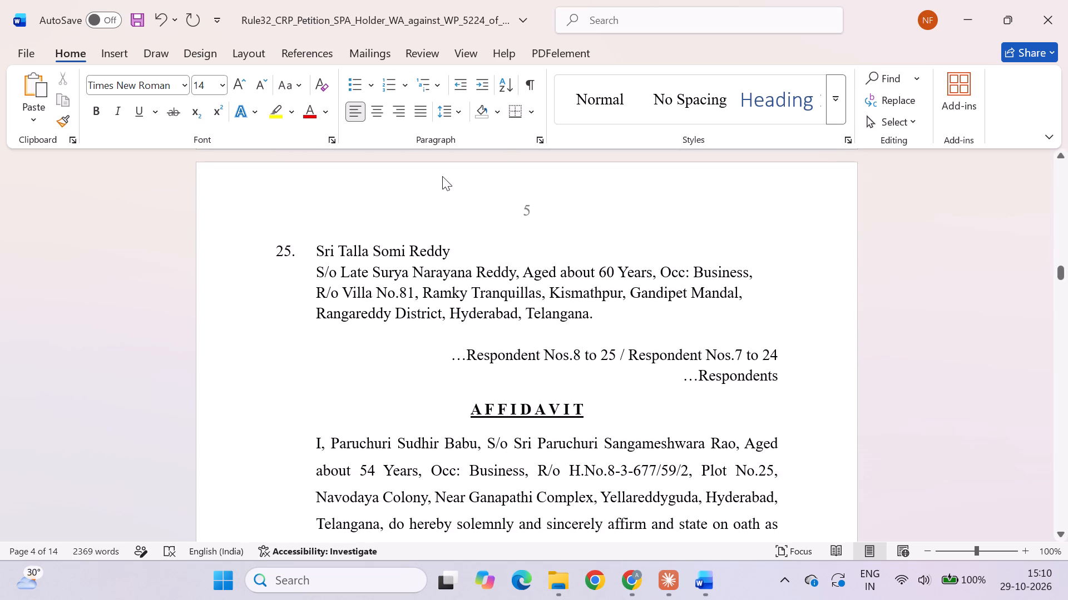
scroll(442, 176, "down", 2)
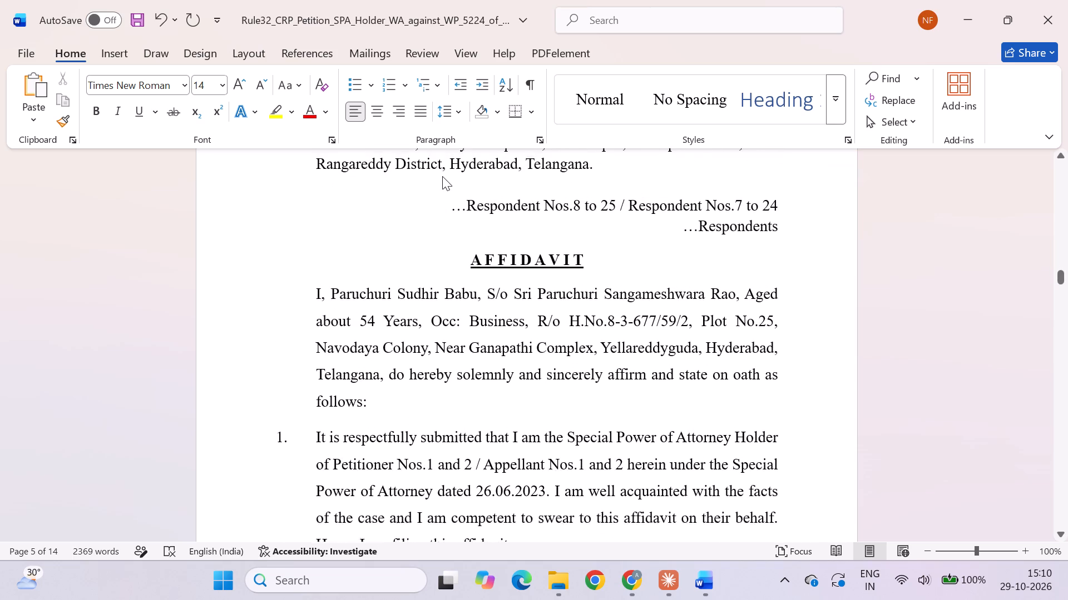
scroll(442, 176, "down", 2)
scroll(478, 292, "down", 3)
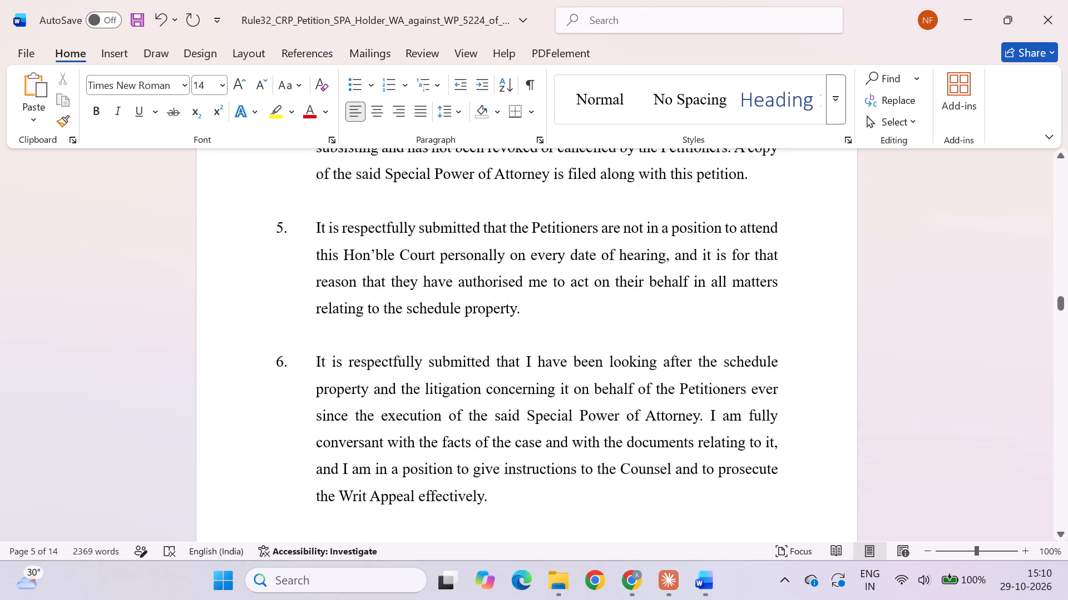
scroll(478, 292, "down", 6)
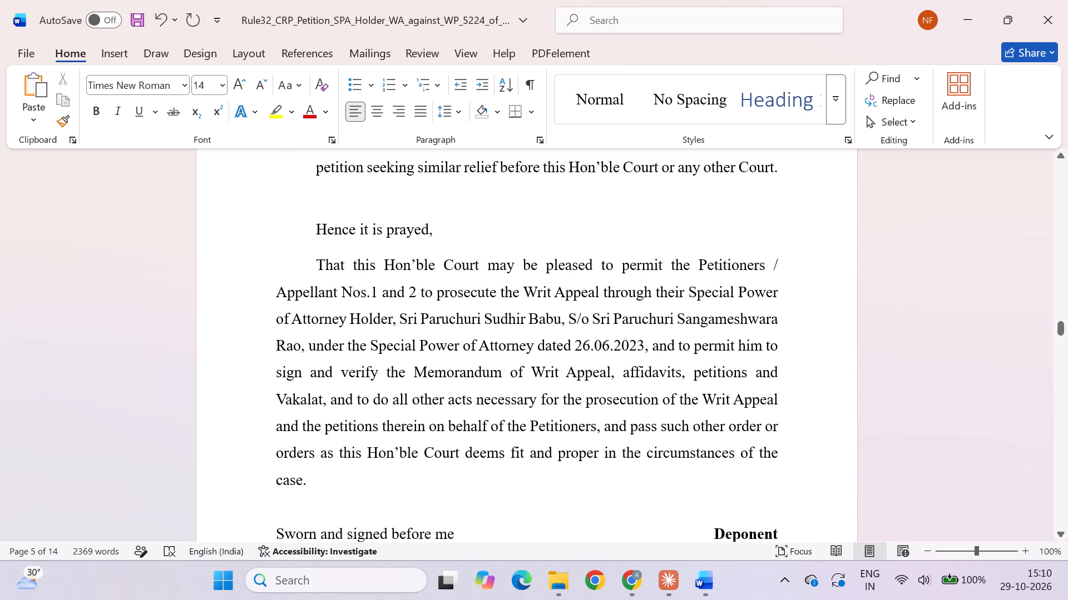
left_click(271, 293)
key("Tab")
key("Down")
key("Left")
key("Left")
key("Left")
key("Left")
key("Left")
key("Tab")
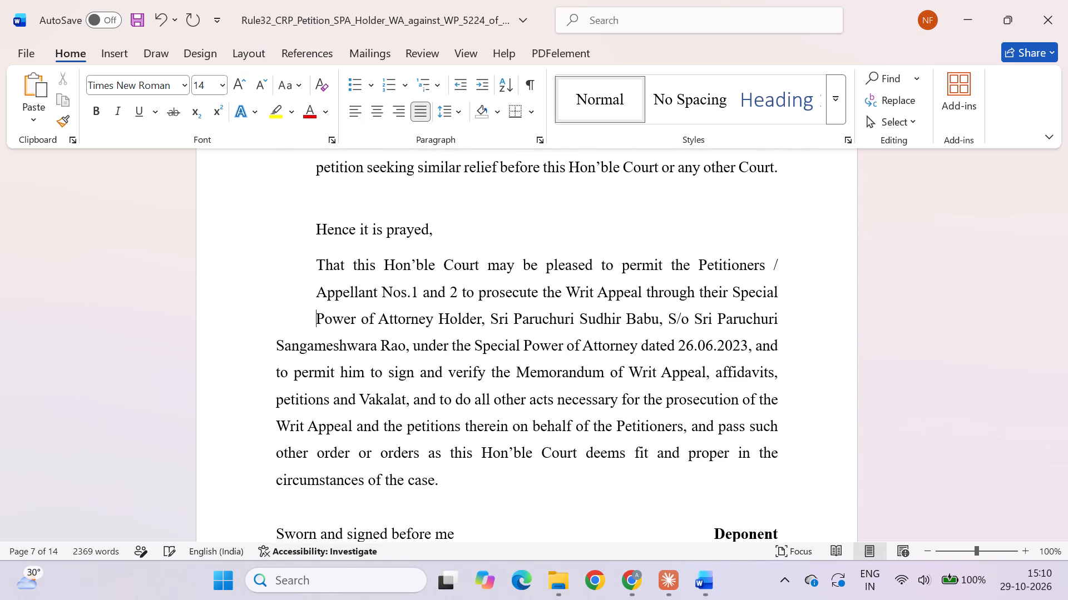
Indent the fourth and fifth lines of the prayer paragraph, the fifth starting with "26.06.2023", to the same left edge.
key("Down")
key("Left")
key("Left")
key("Left")
key("Left")
key("Left")
key("Tab")
key("Down")
key("Left")
key("Left")
key("Left")
key("Left")
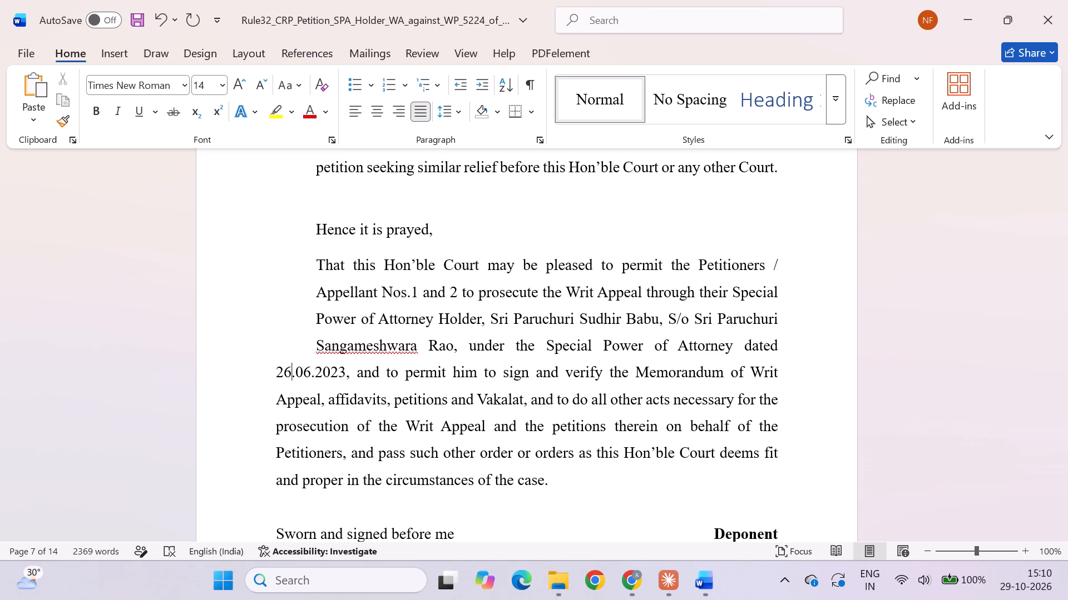
key("Left")
key("Left")
key("Tab")
Indent the prayer lines starting "Appeal, affidavits" and "for the prosecution" to the same left edge.
key("Down")
key("Left")
key("Left")
key("Left")
key("Left")
key("Left")
key("Tab")
key("Down")
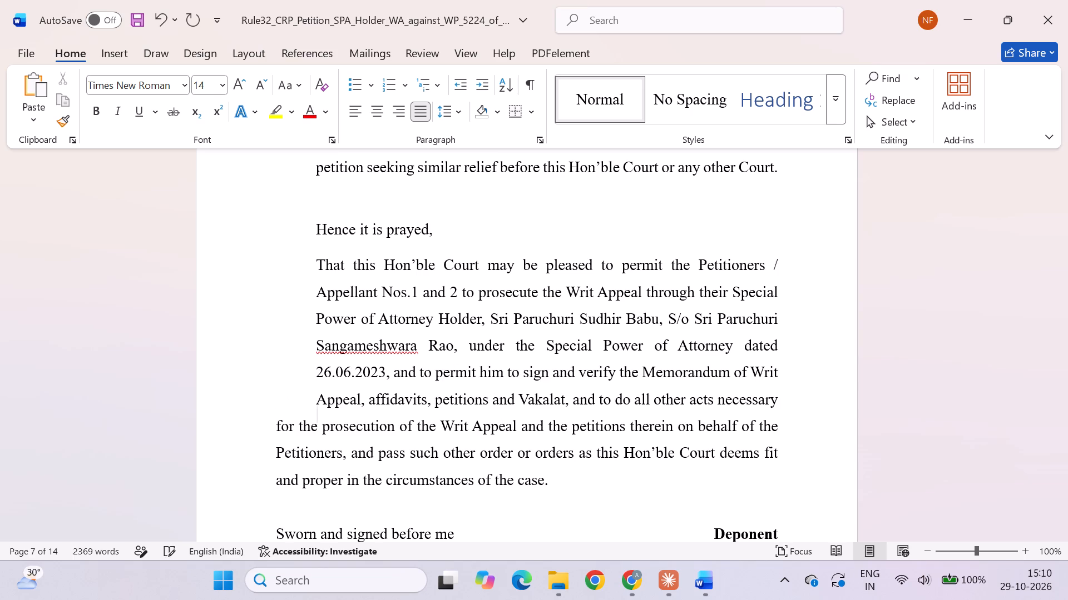
key("Left")
key("Left")
key("Left")
key("Left")
key("Left")
key("Left")
key("Left")
key("Tab")
Indent the last two lines of the prayer paragraph, starting "of the Petitioners" and "deems fit", to the same left edge.
key("Down")
key("Left")
key("Left")
key("Left")
key("Left")
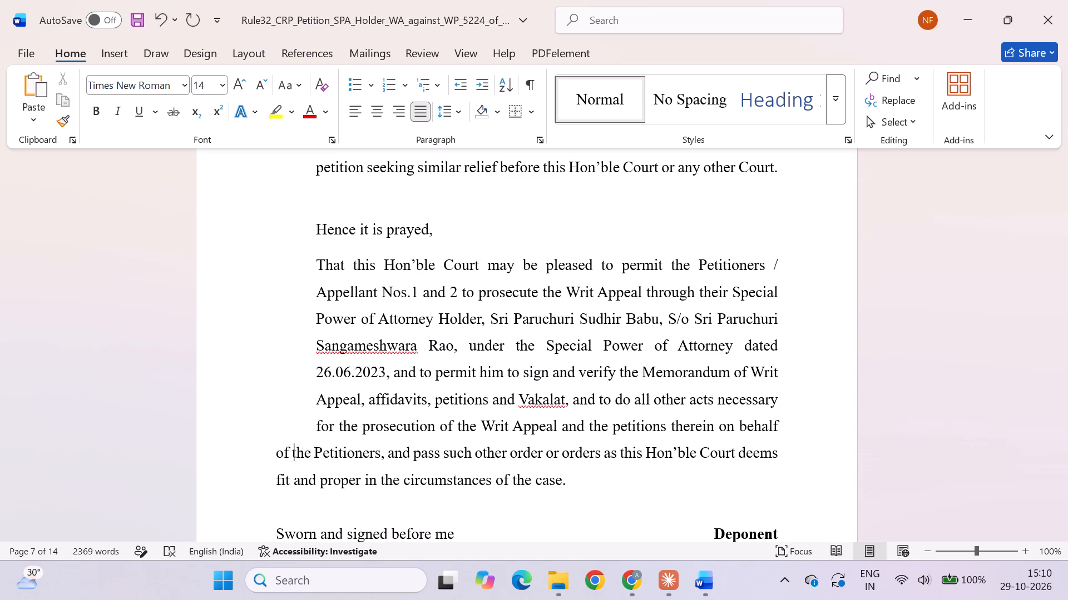
key("Left")
key("Left")
key("Left")
key("Tab")
key("Down")
key("Left")
key("Left")
key("Left")
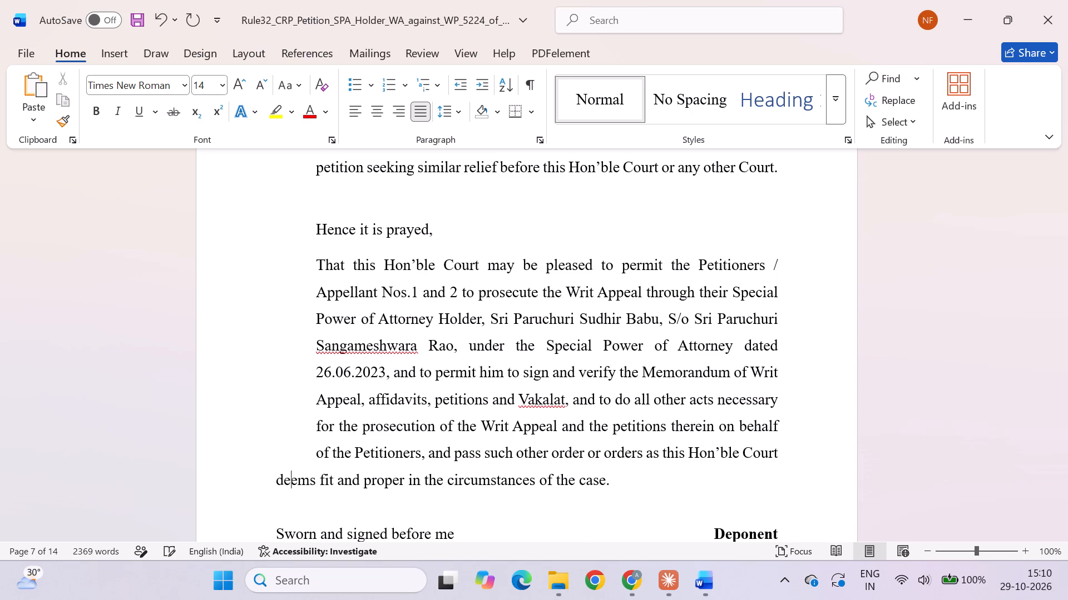
key("Left")
key("Left")
key("Tab")
Indent the jurat's first line, "Sworn and signed before me", by seven spaces.
scroll(412, 295, "down", 1)
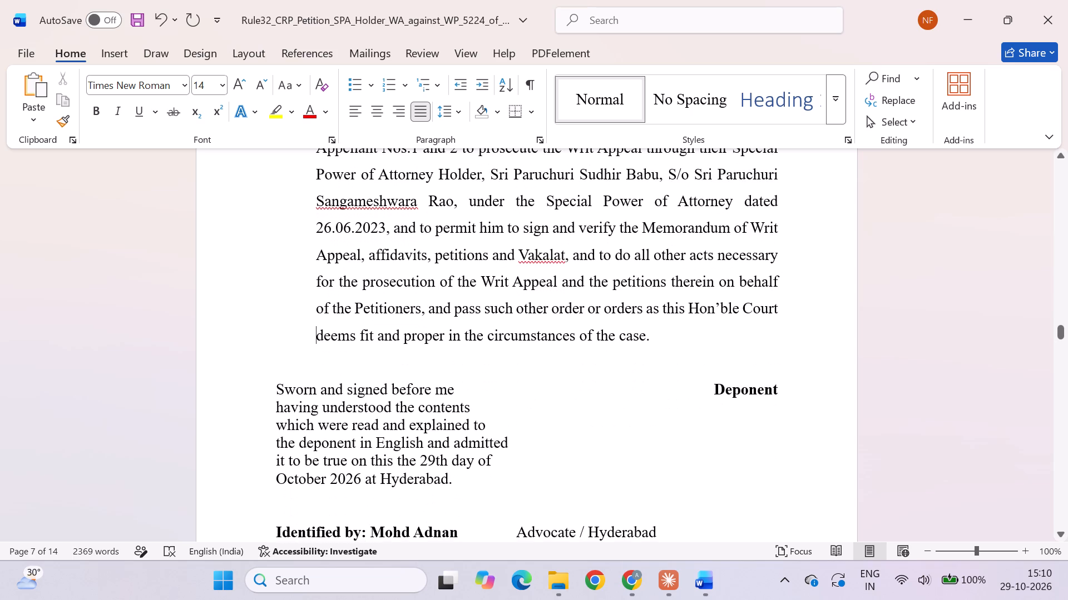
scroll(447, 389, "right", 1)
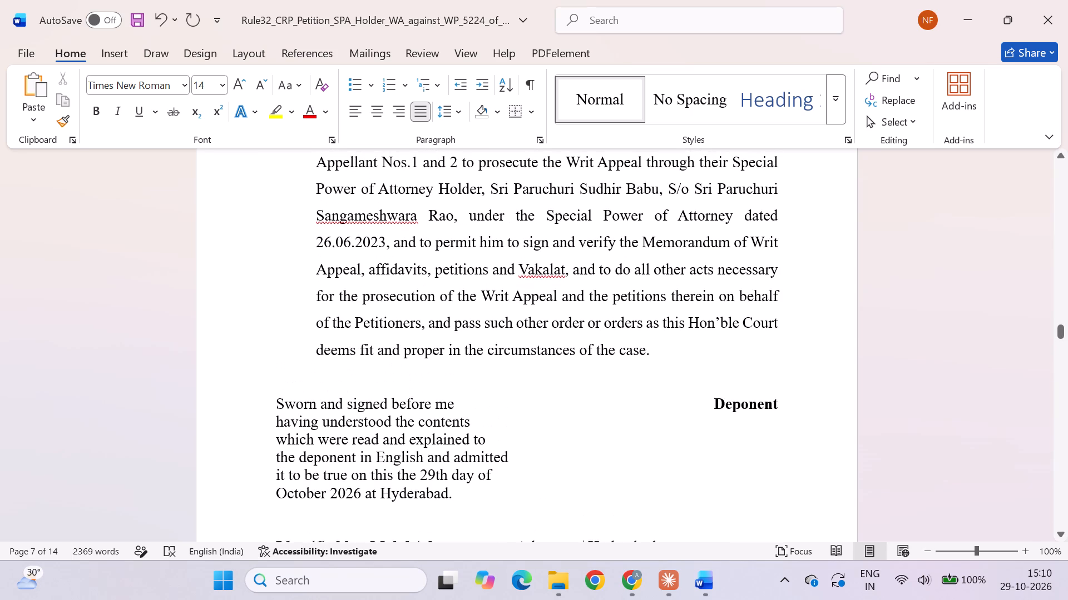
scroll(447, 389, "right", 1)
scroll(468, 411, "down", 1)
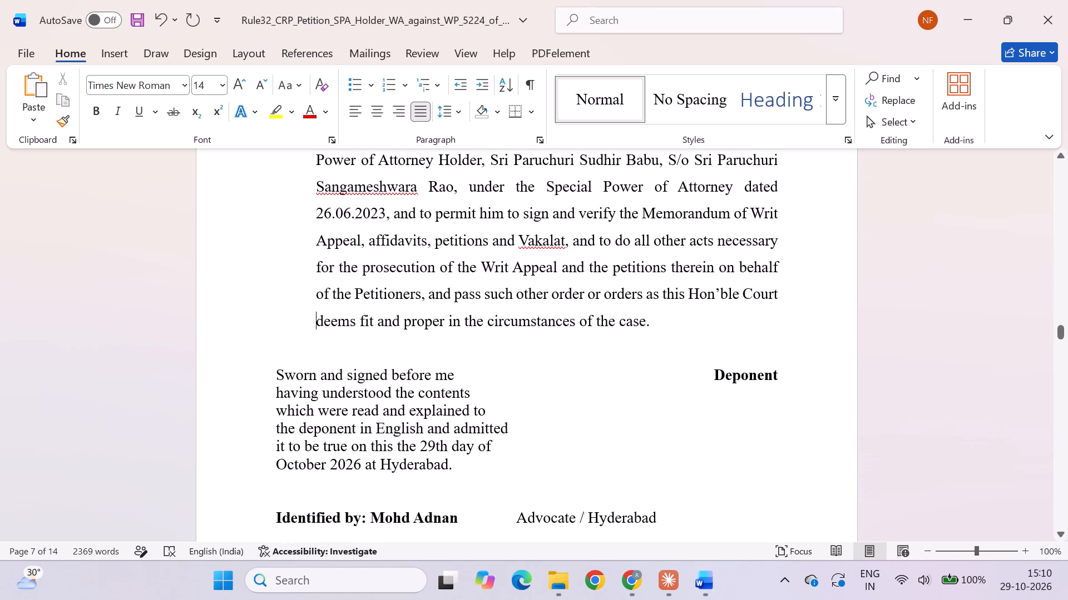
left_click(276, 376)
key("Tab")
key("BackSpace")
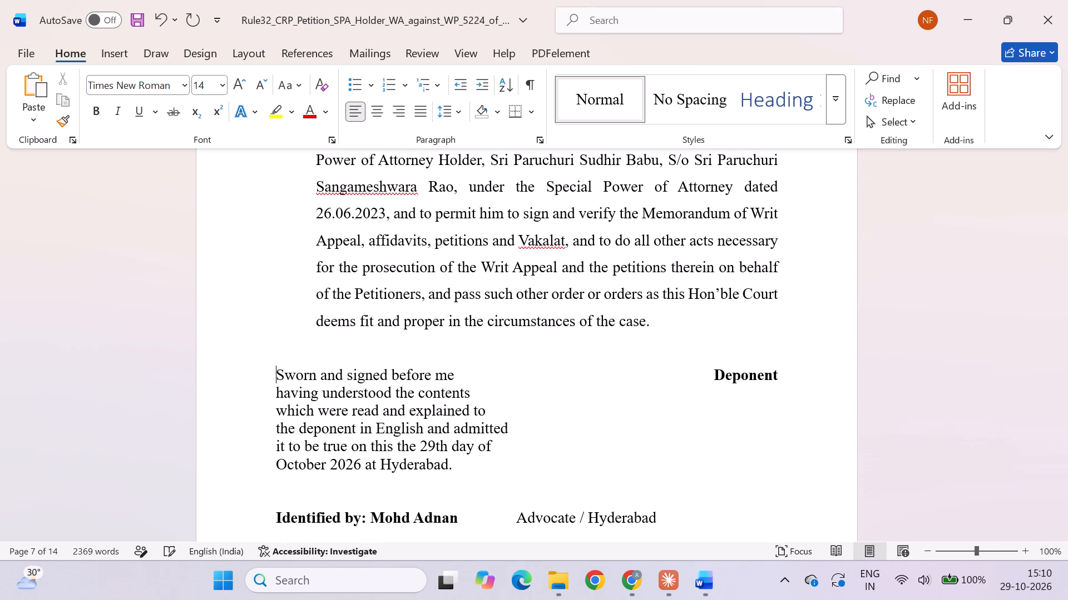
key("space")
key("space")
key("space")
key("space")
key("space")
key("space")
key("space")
Indent the jurat's second line, "having understood the contents", by seven spaces to match the first.
key("Down")
key("Left")
key("Left")
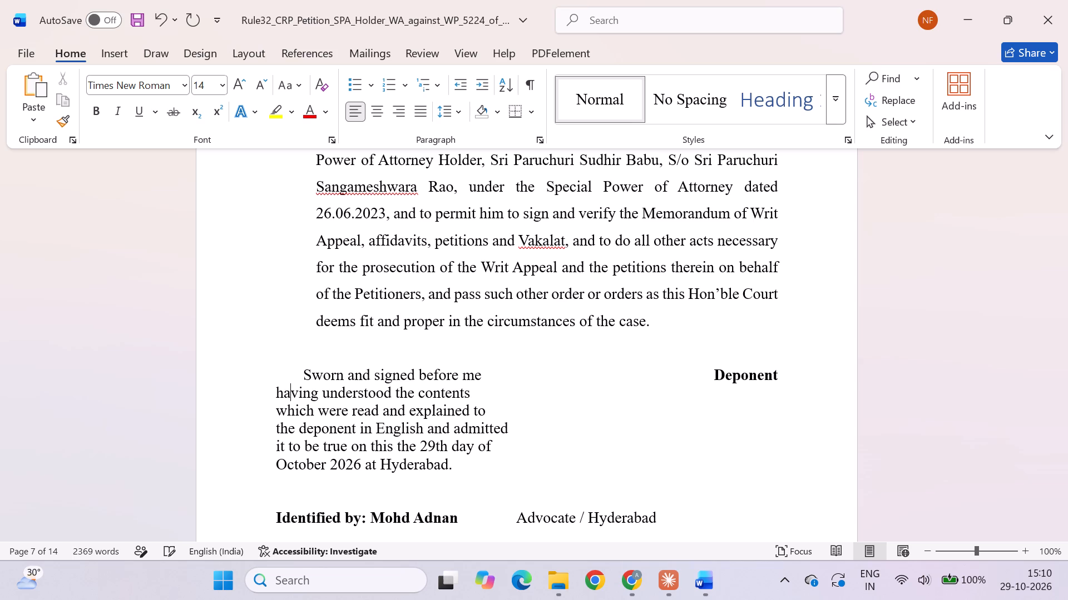
key("Left")
key("Left")
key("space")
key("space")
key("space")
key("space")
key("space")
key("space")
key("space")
Indent the jurat's third line, "which were read and explained to", to align with the two lines above it, undoing any stray characters.
key("Down")
key("Left")
key("Left")
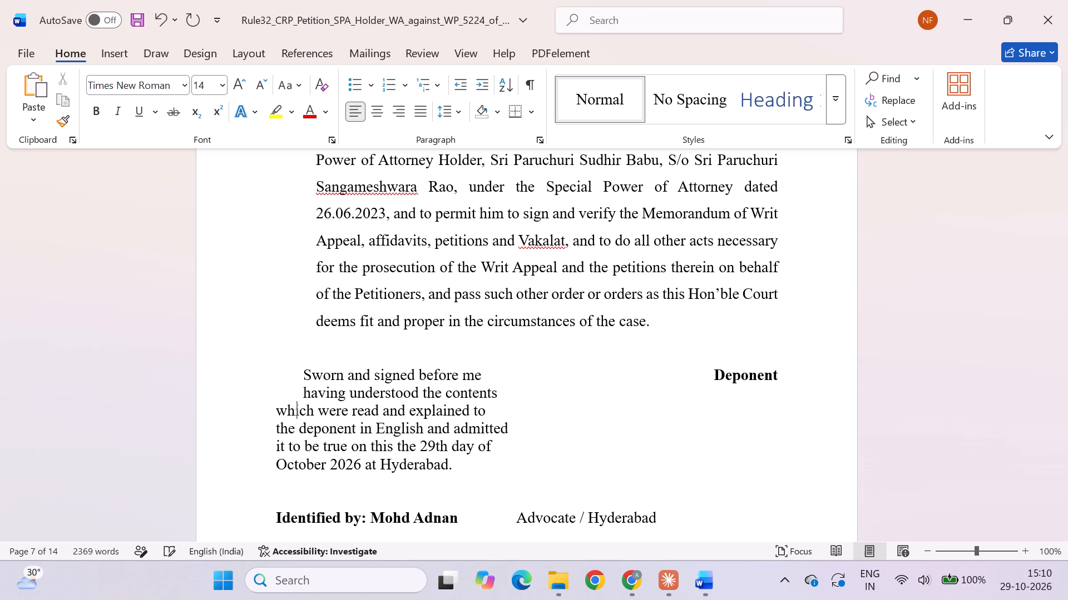
key("Left")
key("Left")
key("Left")
key("Right")
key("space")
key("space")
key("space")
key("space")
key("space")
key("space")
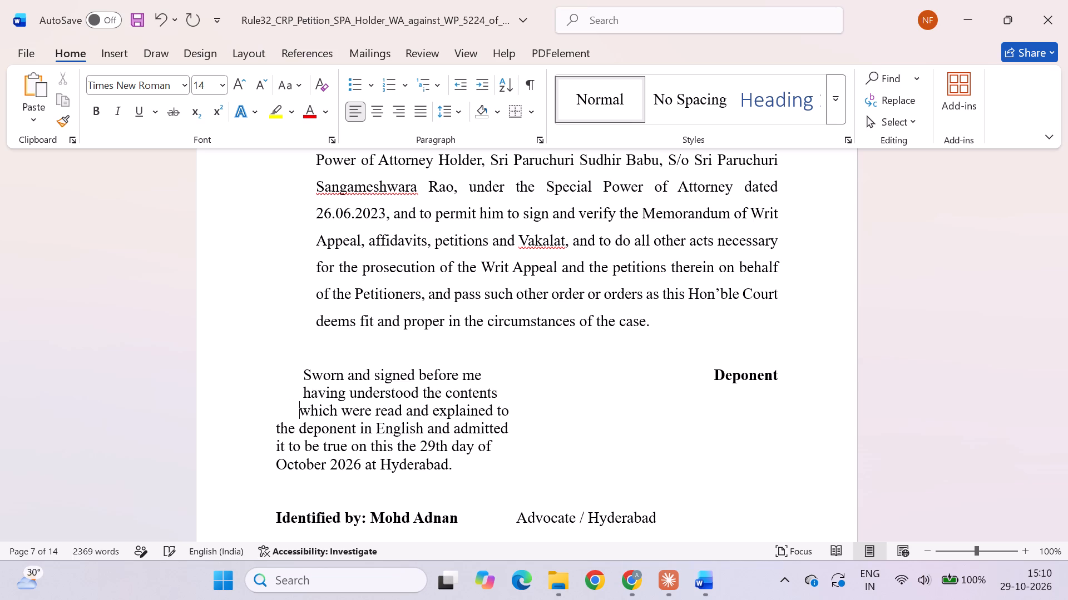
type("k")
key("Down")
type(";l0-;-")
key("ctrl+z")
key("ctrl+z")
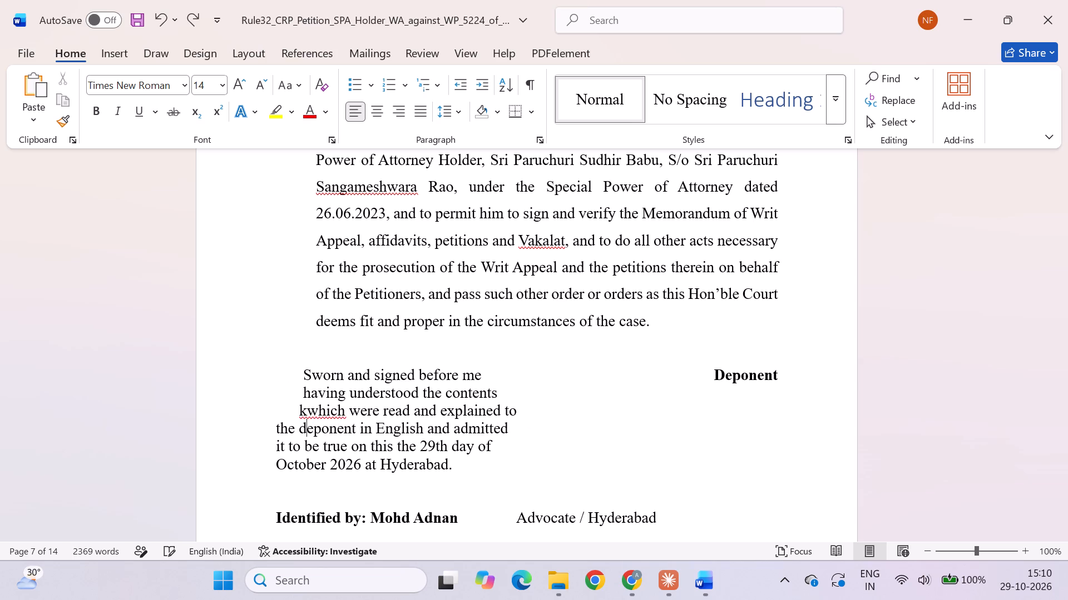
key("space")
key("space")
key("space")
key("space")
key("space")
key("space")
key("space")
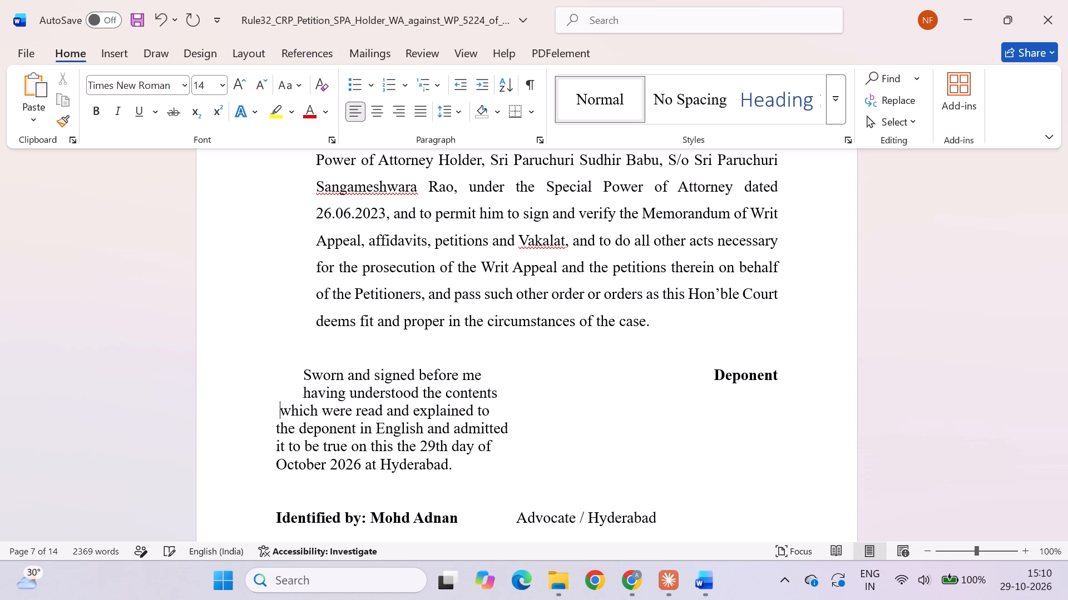
Indent the jurat's fourth line, "the deponent in English and admitted", by seven spaces.
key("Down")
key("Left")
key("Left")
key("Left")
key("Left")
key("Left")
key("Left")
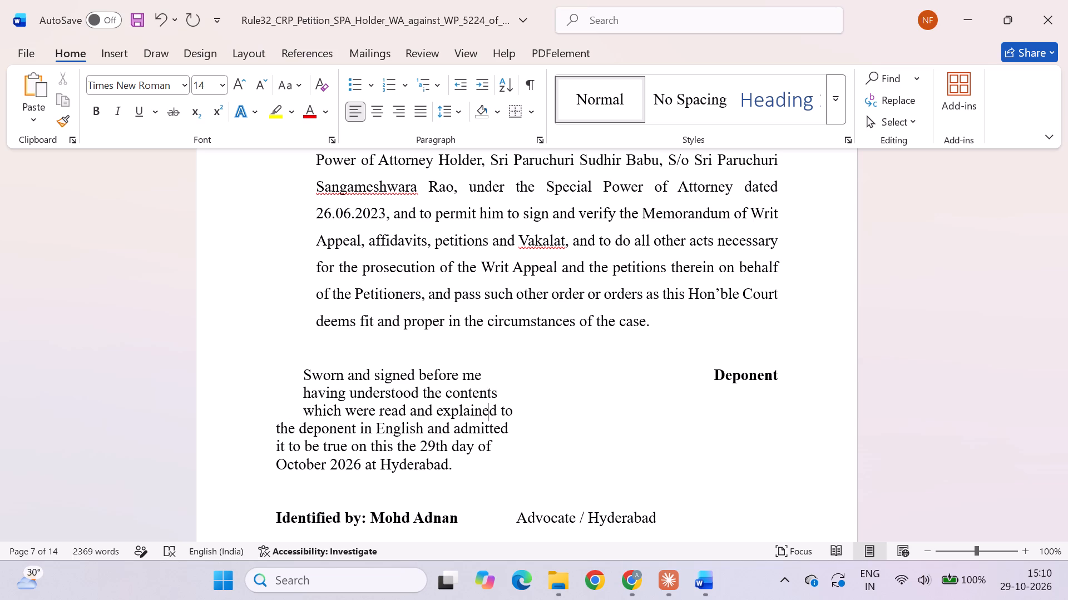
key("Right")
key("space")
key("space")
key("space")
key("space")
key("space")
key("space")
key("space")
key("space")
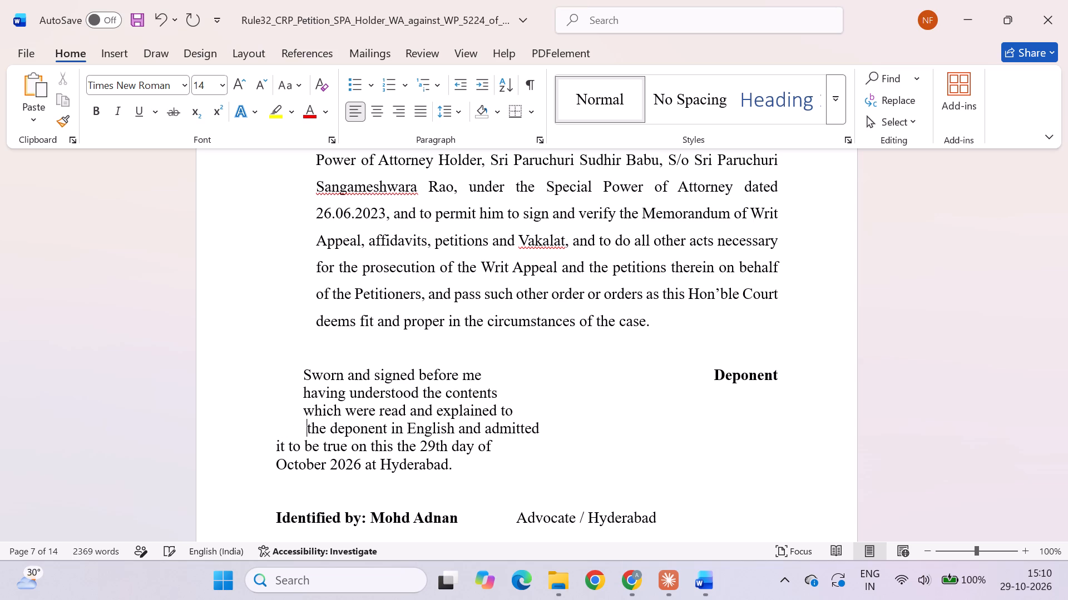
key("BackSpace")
Indent the jurat's fifth line, starting "it to be true on this", by seven spaces.
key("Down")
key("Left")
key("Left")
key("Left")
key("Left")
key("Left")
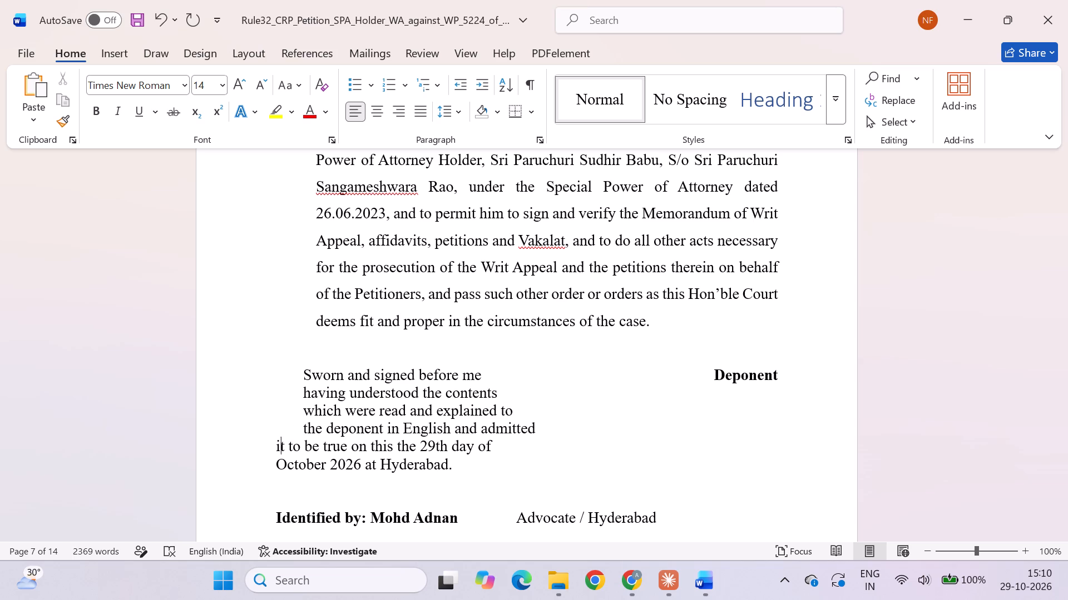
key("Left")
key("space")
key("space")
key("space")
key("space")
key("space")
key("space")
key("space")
Indent the jurat's last line, "October 2026 at Hyderabad.", by seven spaces.
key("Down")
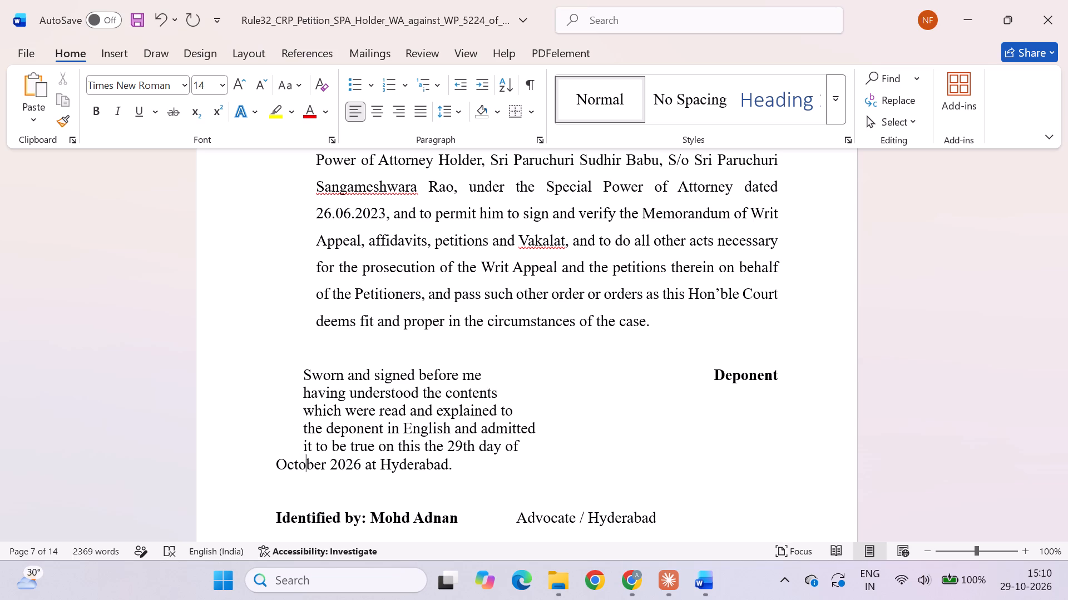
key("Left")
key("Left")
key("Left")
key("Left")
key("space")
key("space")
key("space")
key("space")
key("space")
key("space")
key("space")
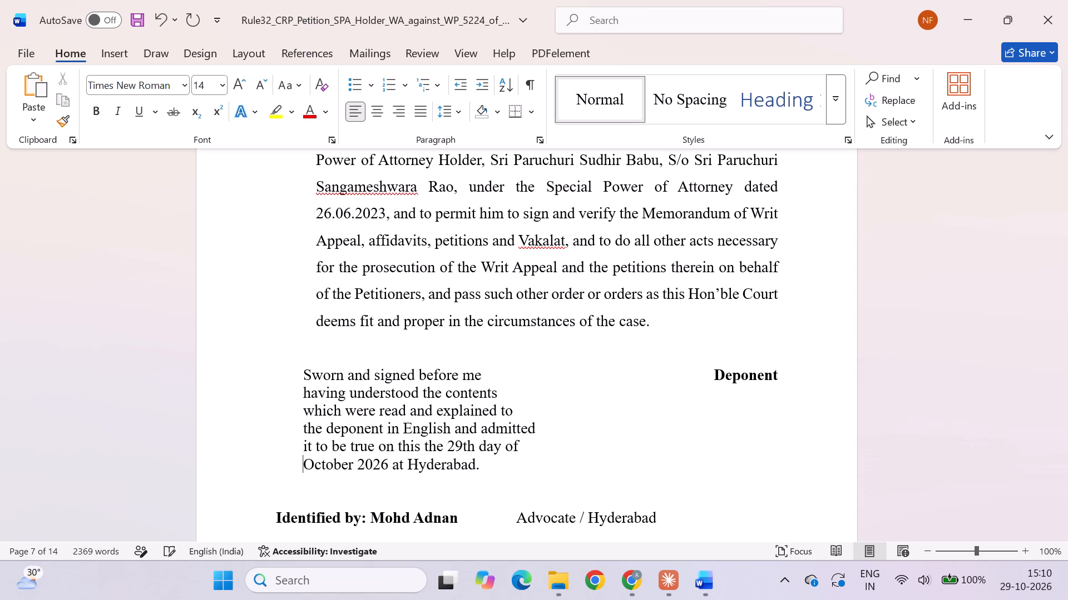
Indent the "Identified by" line below the jurat by one tab stop.
scroll(276, 376, "down", 1)
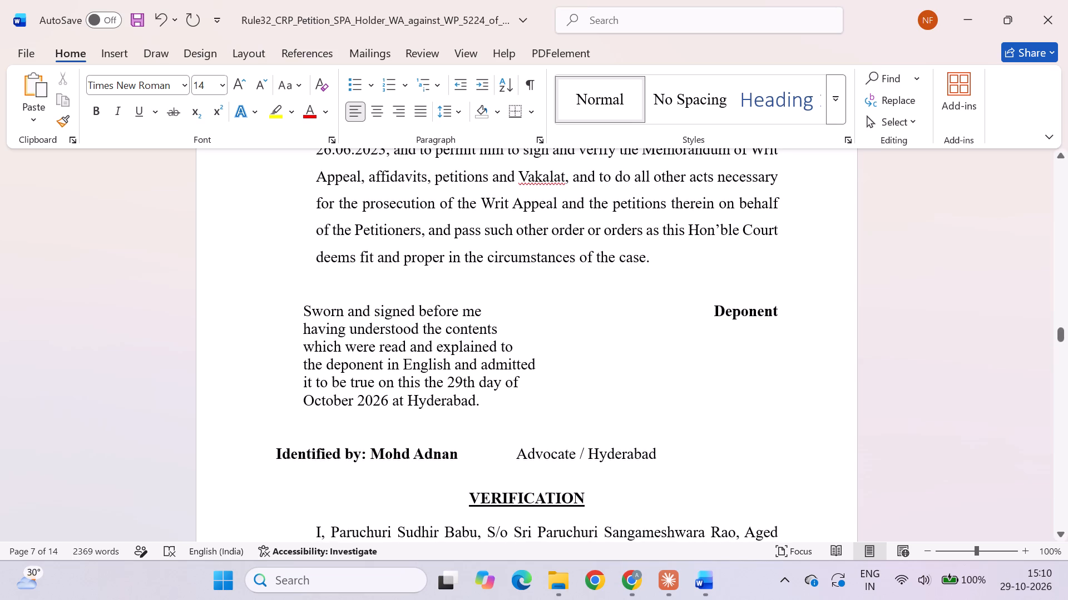
left_click(274, 456)
key("Tab")
Remove the wide blank gap before "day of" in the verification date line on page 8.
scroll(585, 472, "down", 1)
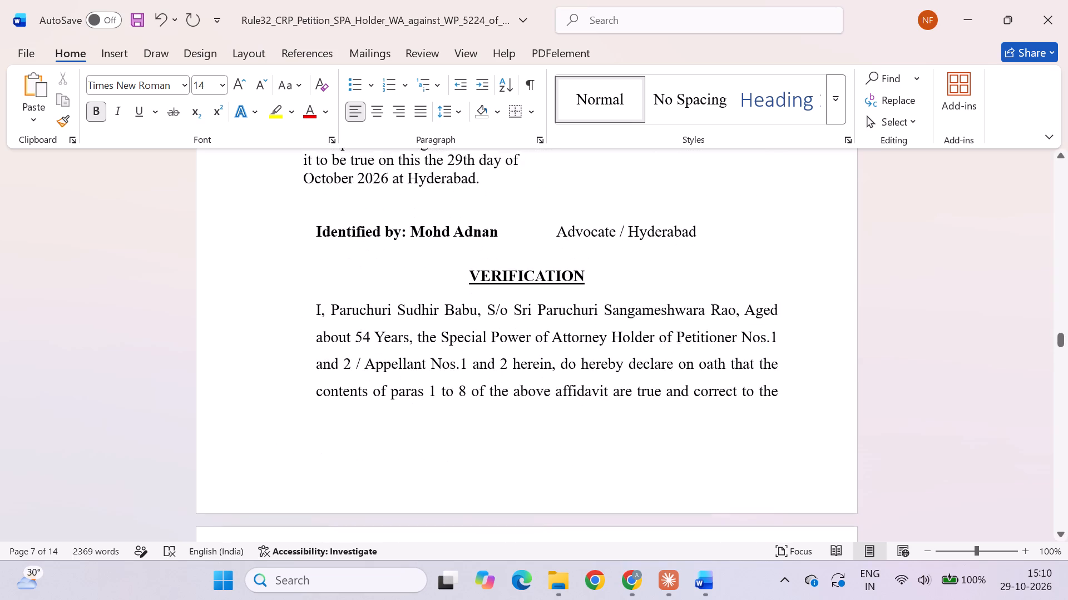
scroll(585, 472, "down", 3)
left_click(463, 377)
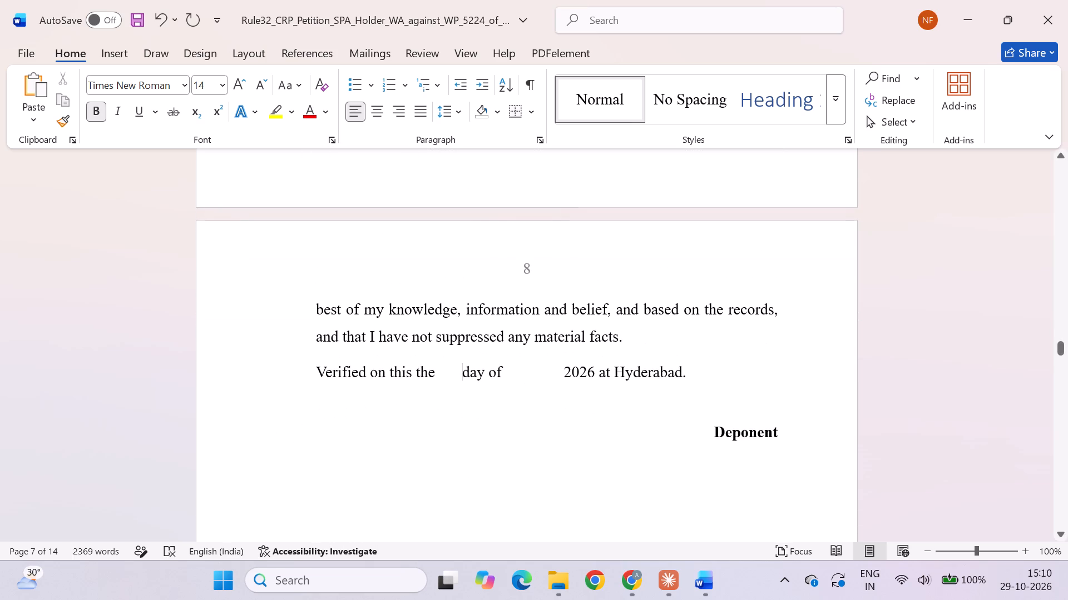
key("BackSpace")
key("BackSpace")
key("BackSpace")
key("BackSpace")
key("BackSpace")
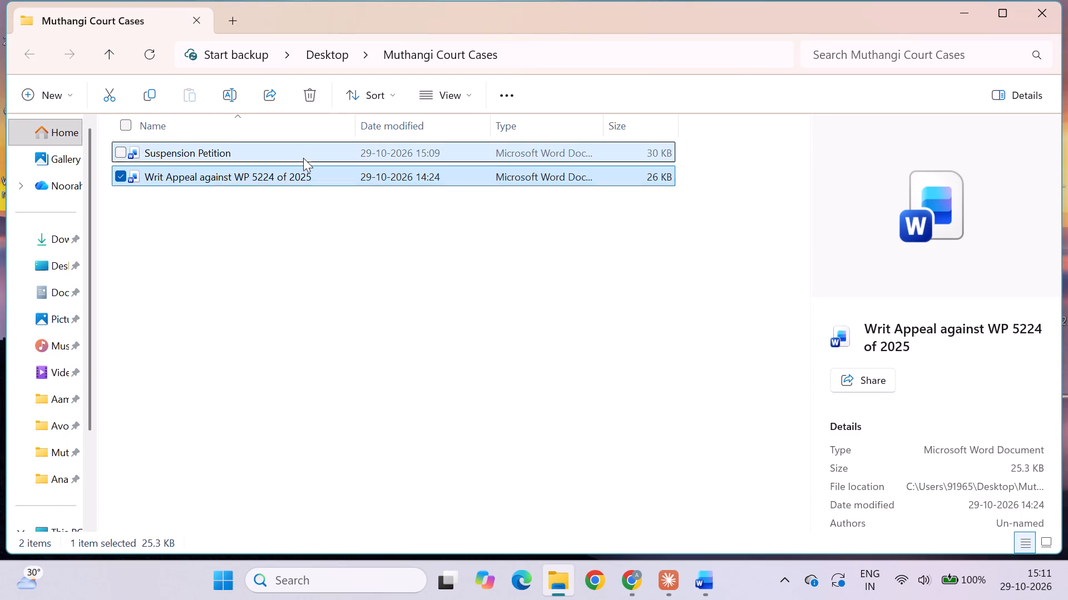
Remove the wide blank gap before "day of" in the suspension petition's verification date line.
scroll(605, 344, "down", 3)
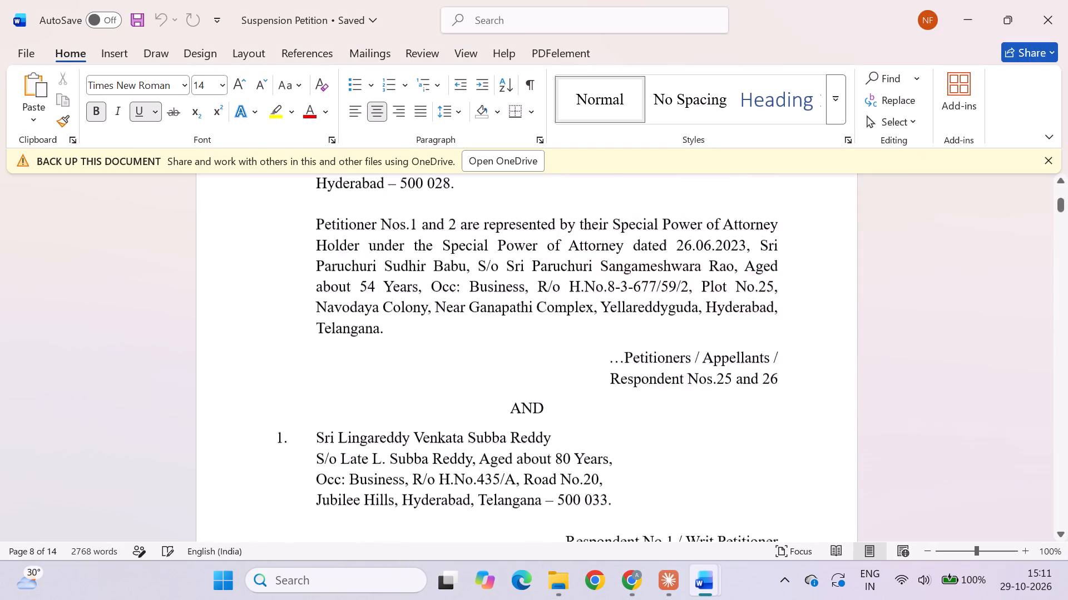
scroll(605, 344, "down", 11)
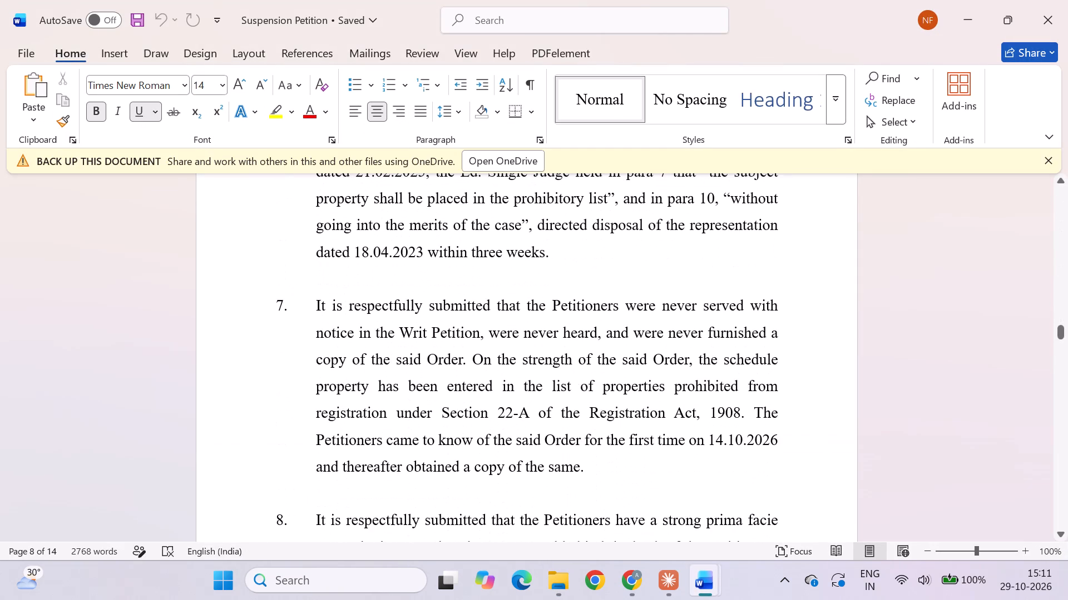
scroll(605, 344, "down", 1)
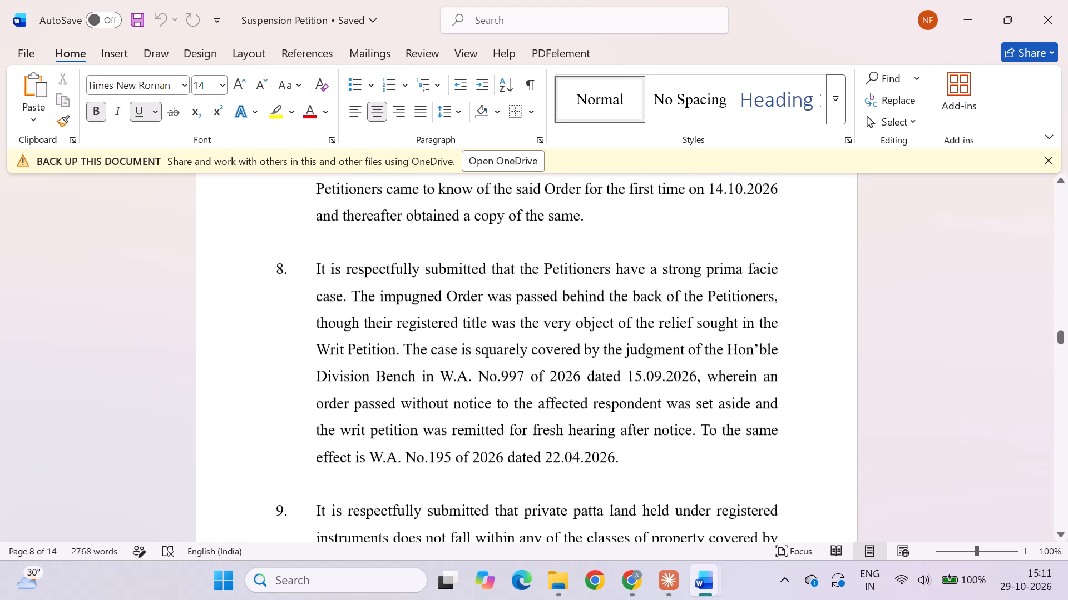
scroll(605, 344, "down", 5)
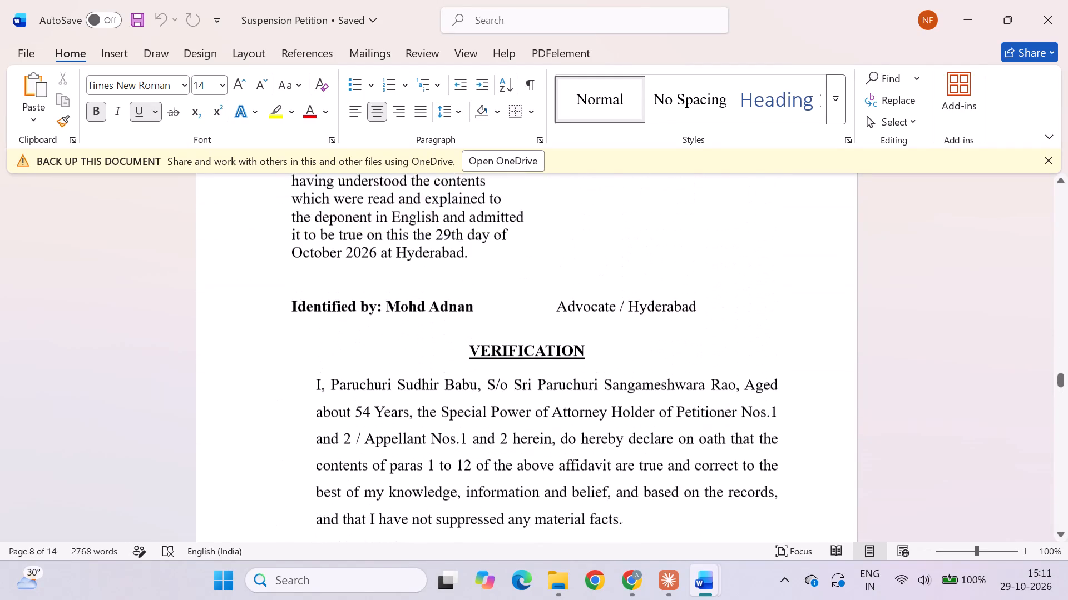
scroll(521, 409, "down", 3)
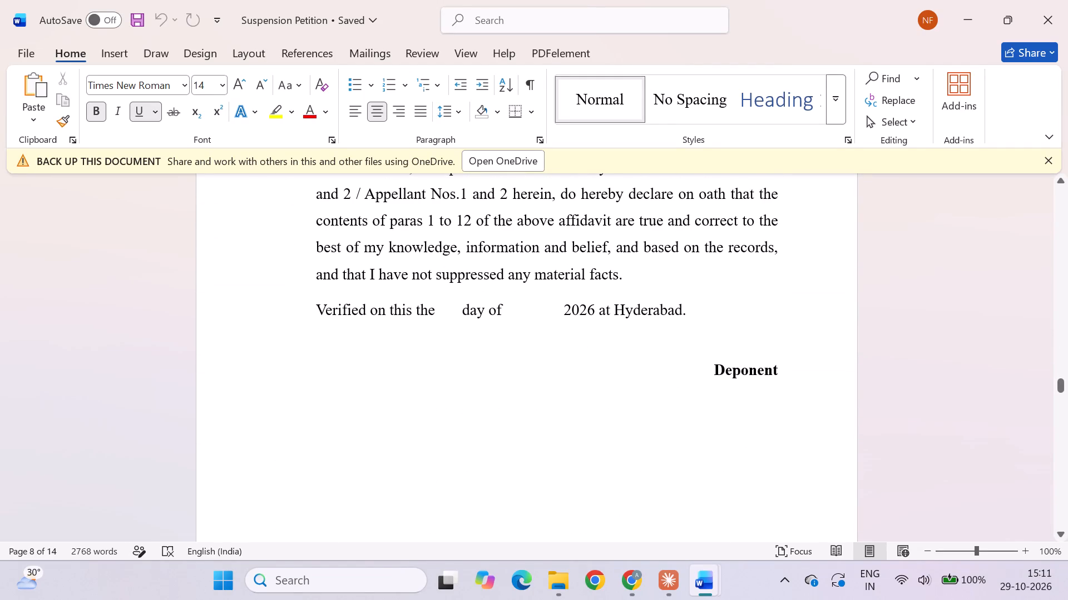
left_click(463, 316)
key("BackSpace")
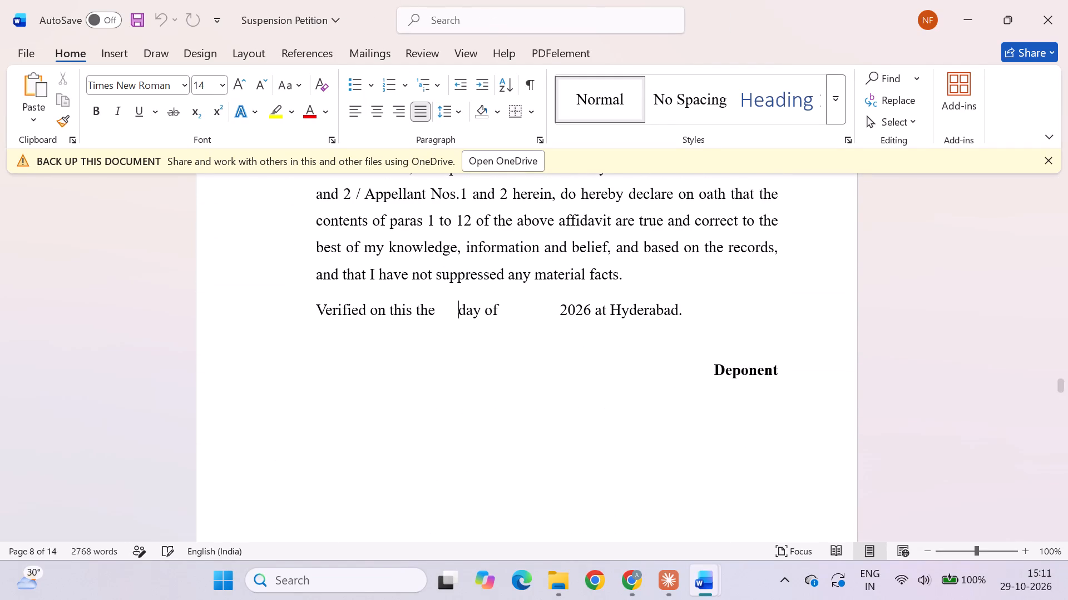
key("BackSpace")
key("BackSpace")
key("BackSpace")
key("BackSpace")
key("BackSpace")
Complete the day in the suspension petition's verification line as "29th", closing the remaining gap before "day of".
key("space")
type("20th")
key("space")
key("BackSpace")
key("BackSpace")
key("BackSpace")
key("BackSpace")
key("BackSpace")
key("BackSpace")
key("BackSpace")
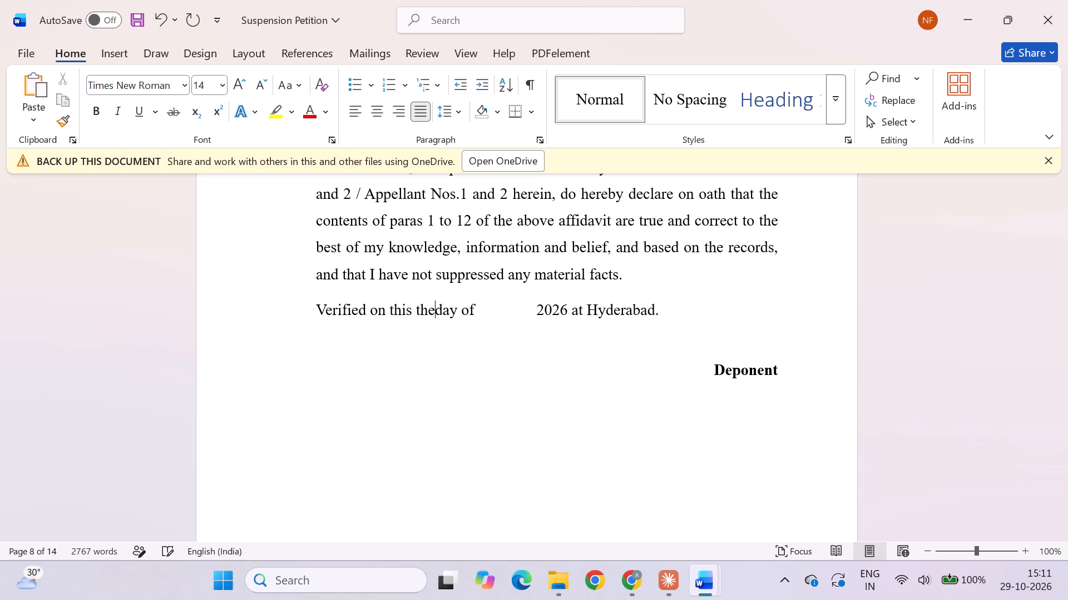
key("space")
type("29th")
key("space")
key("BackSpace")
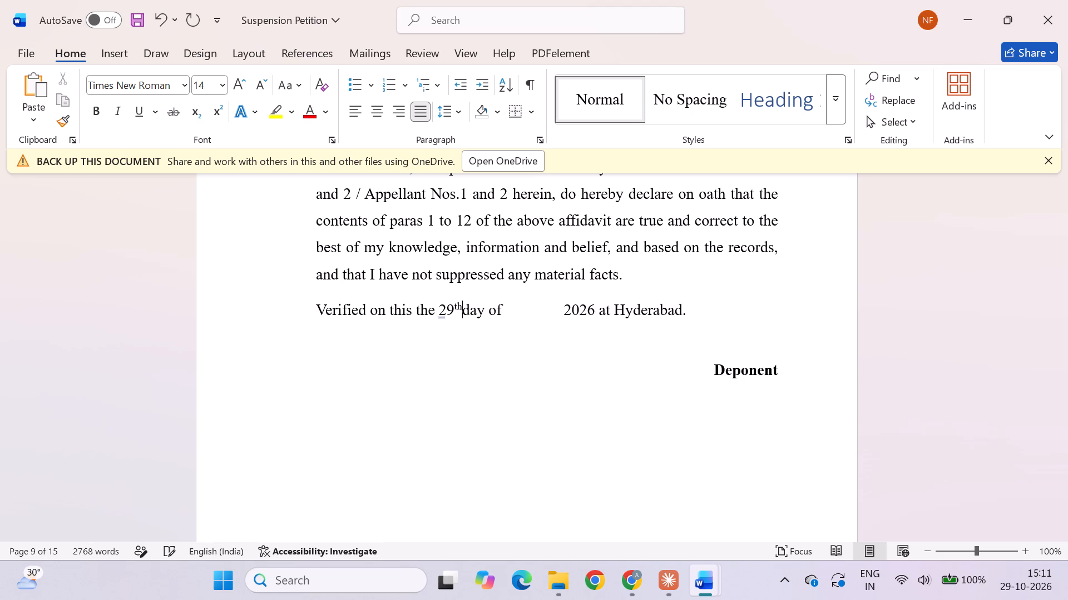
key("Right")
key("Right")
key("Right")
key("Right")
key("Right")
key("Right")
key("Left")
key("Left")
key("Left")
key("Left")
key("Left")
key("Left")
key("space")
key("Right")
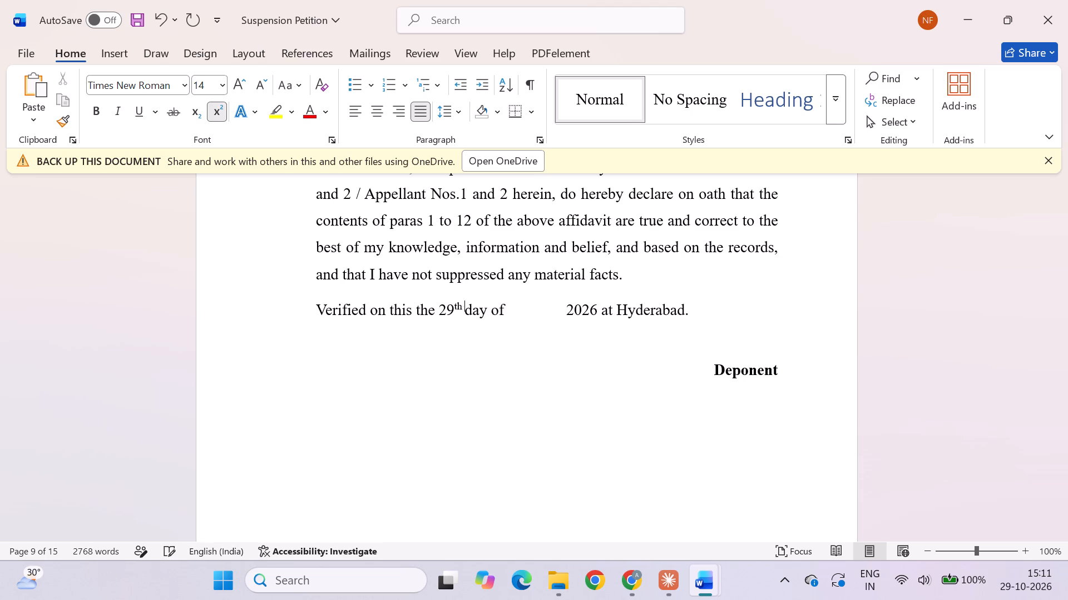
Enter "October," after "day of" in the suspension petition's verification line and remove the blank gap before 2026.
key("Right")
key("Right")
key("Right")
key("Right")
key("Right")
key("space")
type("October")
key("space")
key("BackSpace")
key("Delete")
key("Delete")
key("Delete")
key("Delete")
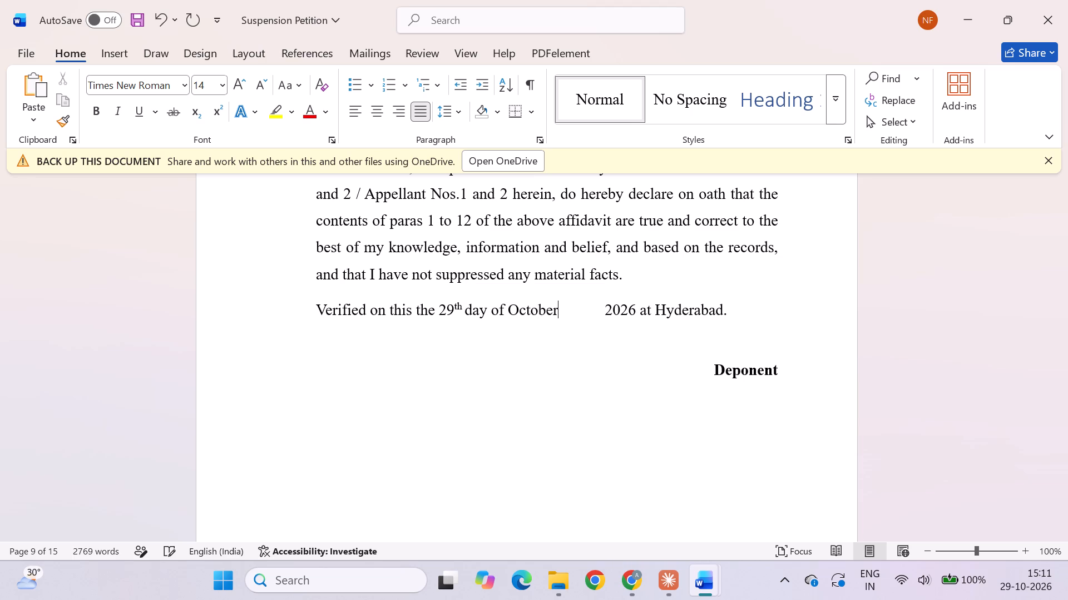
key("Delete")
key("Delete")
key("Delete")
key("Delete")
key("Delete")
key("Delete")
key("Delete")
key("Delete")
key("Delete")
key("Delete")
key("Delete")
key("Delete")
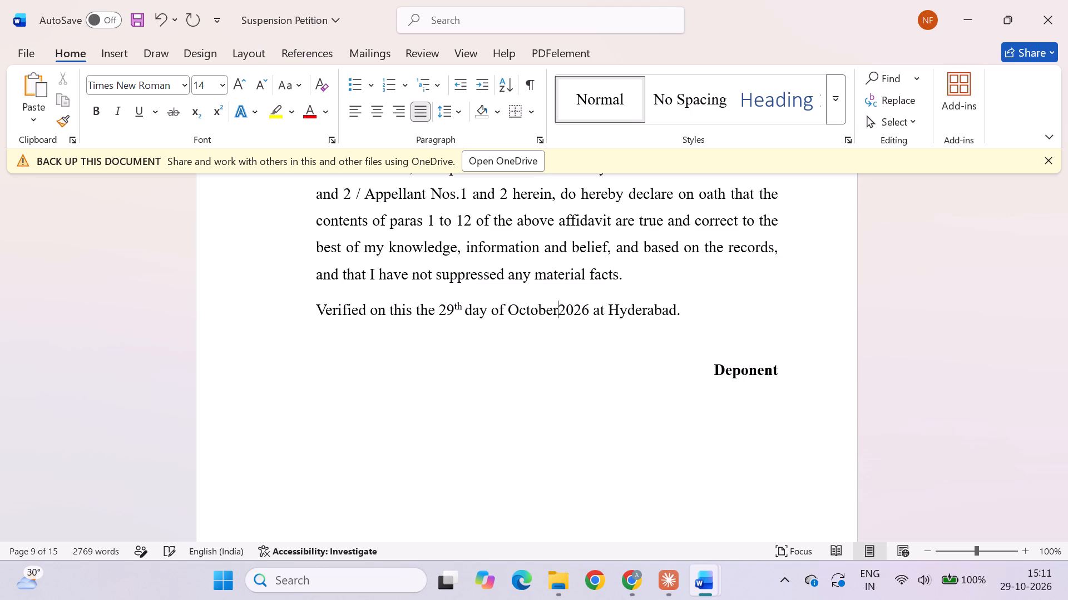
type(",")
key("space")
Review the suspension petition's remaining pages, from the party list through the prayer and dates to the filing details.
scroll(539, 387, "down", 6)
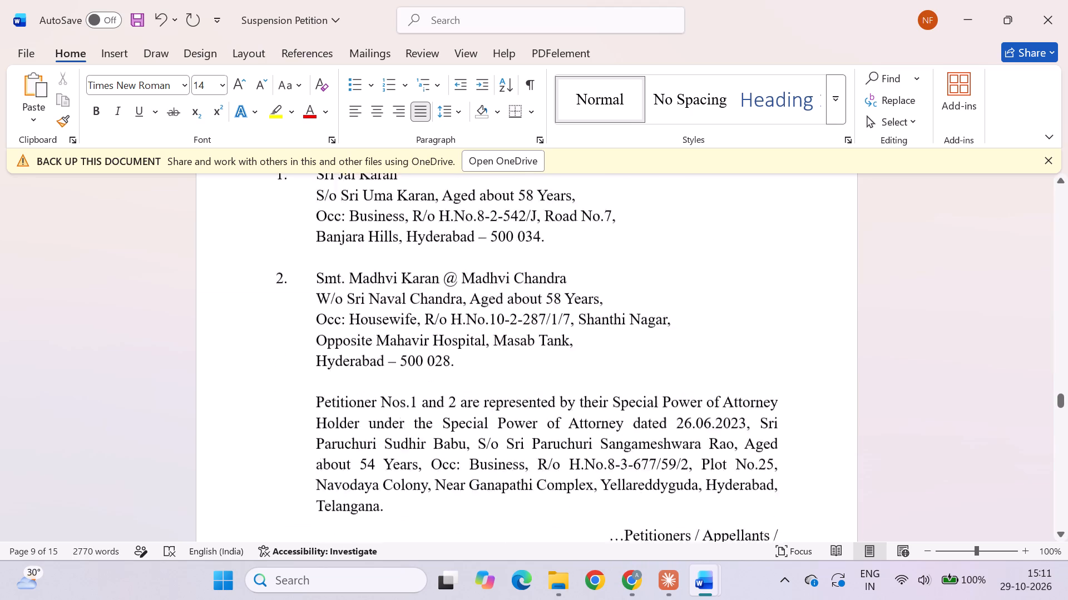
scroll(539, 387, "down", 11)
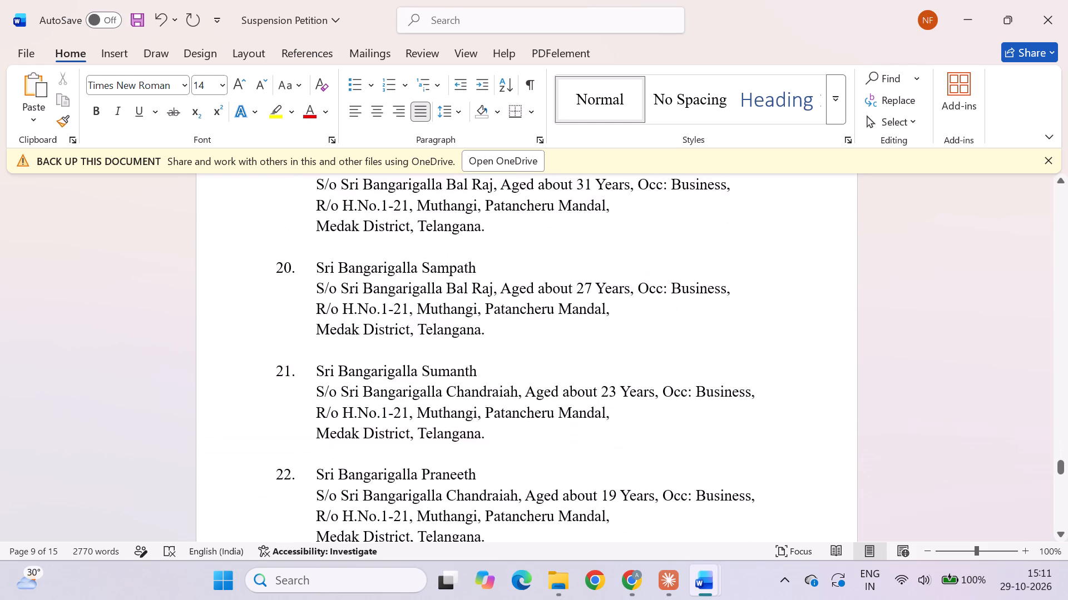
scroll(539, 387, "down", 6)
scroll(539, 387, "up", 1)
scroll(539, 387, "down", 1)
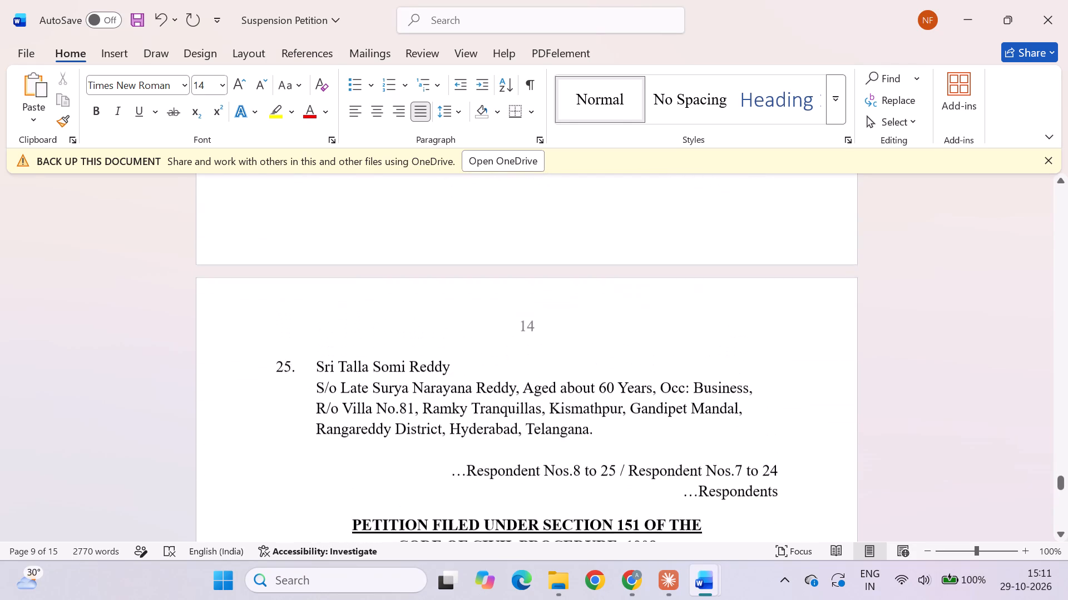
scroll(539, 387, "down", 1)
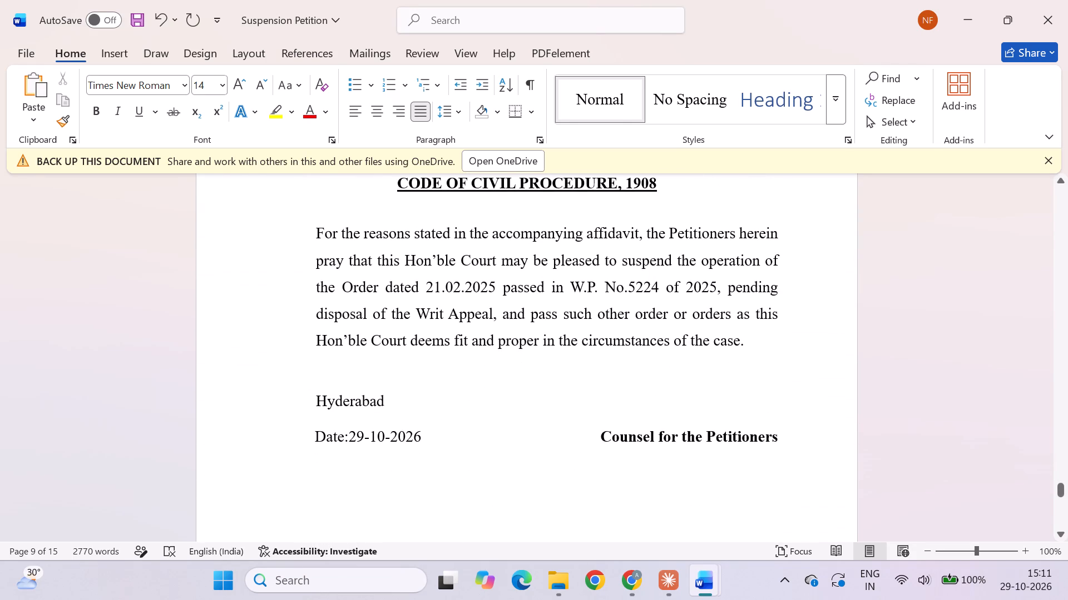
scroll(539, 387, "down", 7)
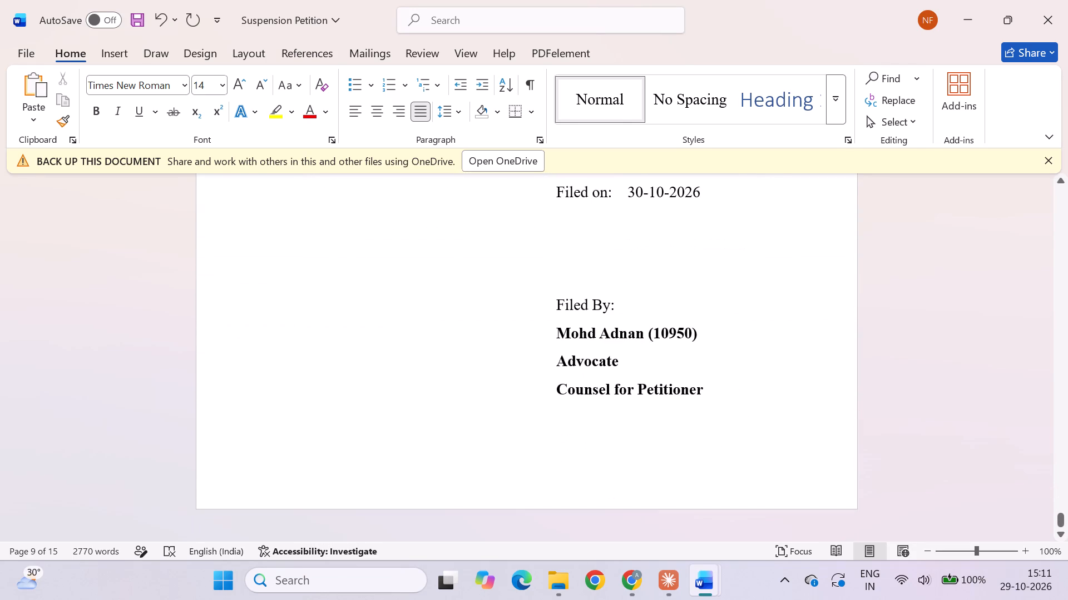
scroll(539, 387, "down", 1)
Save the suspension petition and close it.
key("ctrl+s")
left_click(1067, 0)
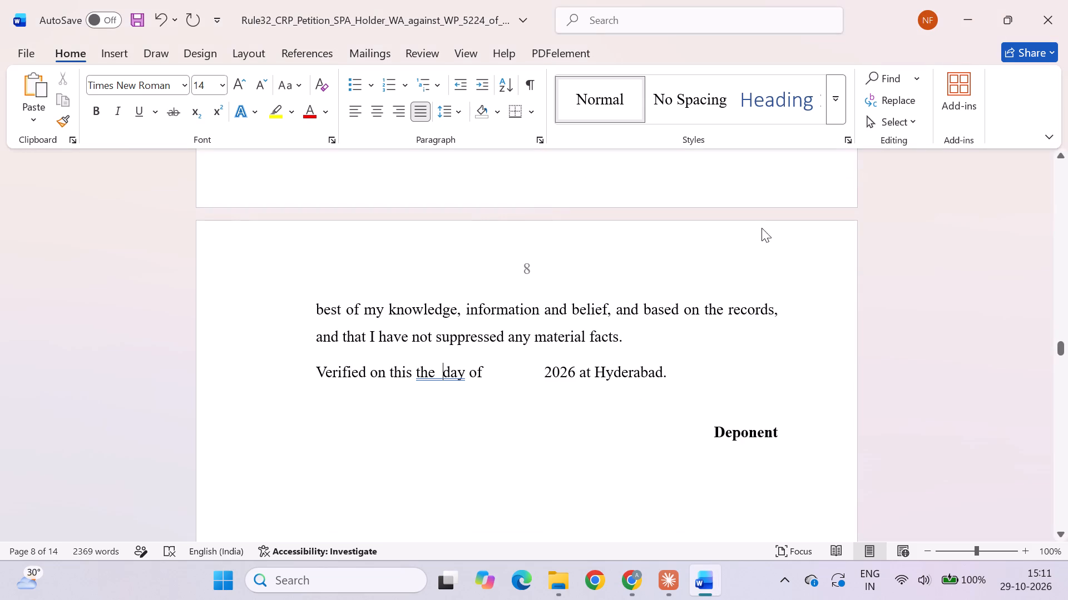
Enter "29th" as the day in the Rule 32 petition's verification line, with single spaces around it.
key("BackSpace")
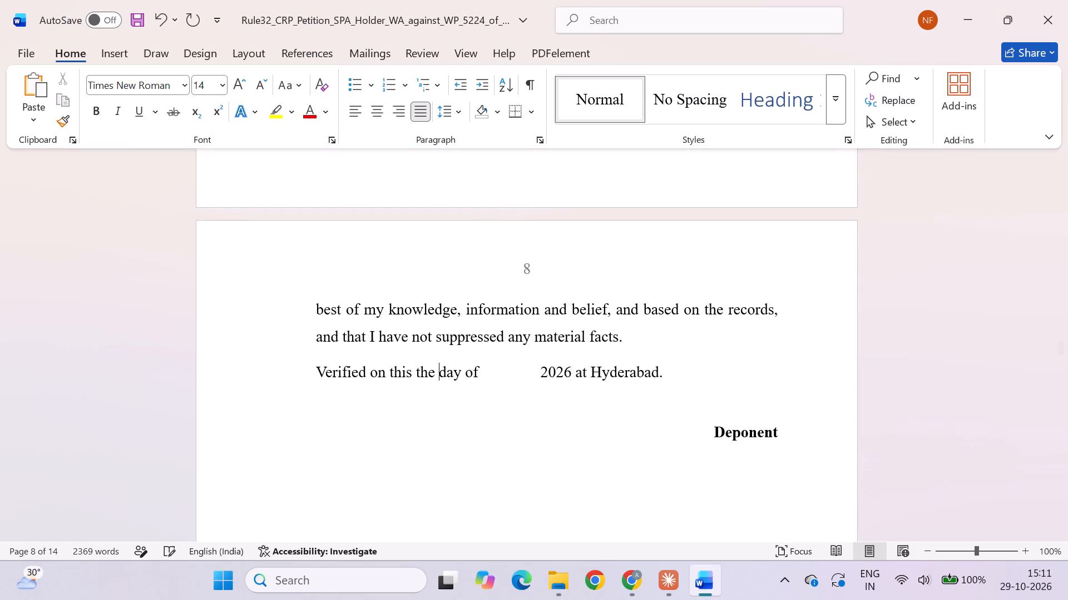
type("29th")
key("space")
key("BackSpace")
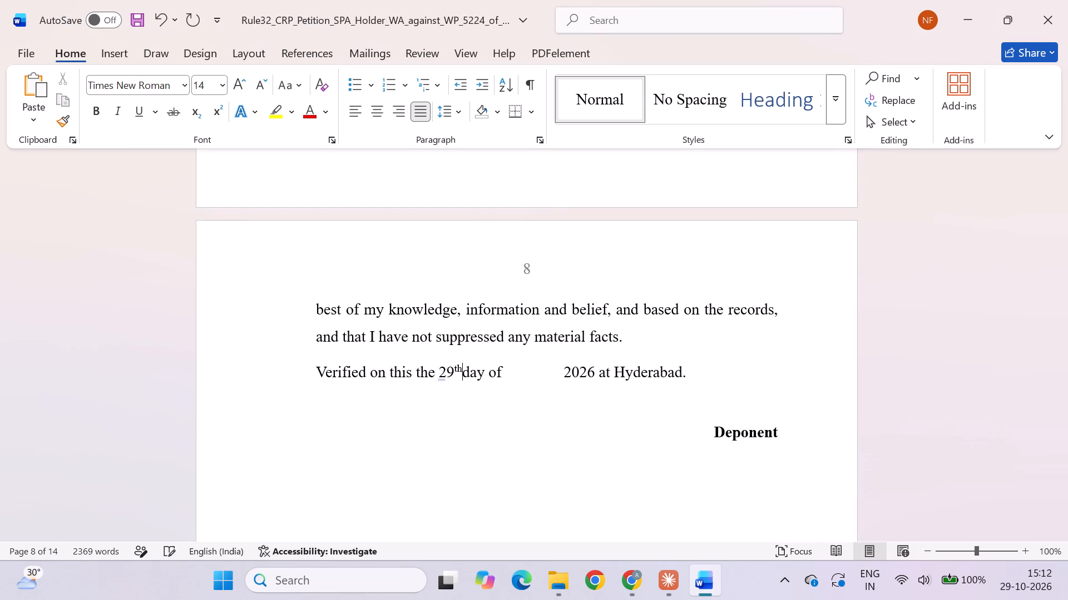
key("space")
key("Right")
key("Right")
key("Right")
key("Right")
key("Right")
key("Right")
Enter "October," after "day of" in the Rule 32 petition's verification line and reduce the gap before 2026 to one space.
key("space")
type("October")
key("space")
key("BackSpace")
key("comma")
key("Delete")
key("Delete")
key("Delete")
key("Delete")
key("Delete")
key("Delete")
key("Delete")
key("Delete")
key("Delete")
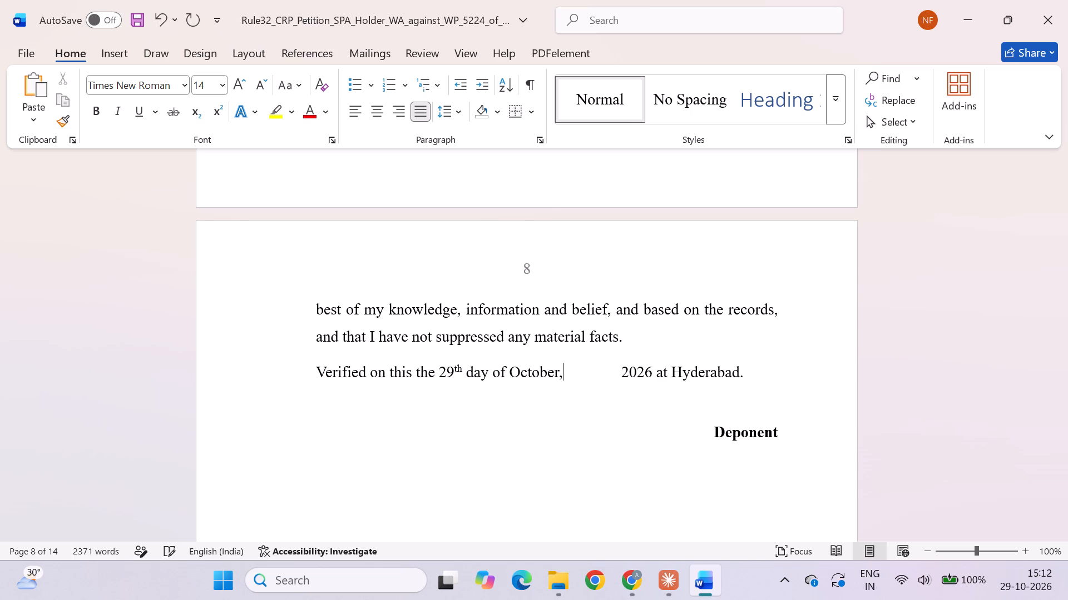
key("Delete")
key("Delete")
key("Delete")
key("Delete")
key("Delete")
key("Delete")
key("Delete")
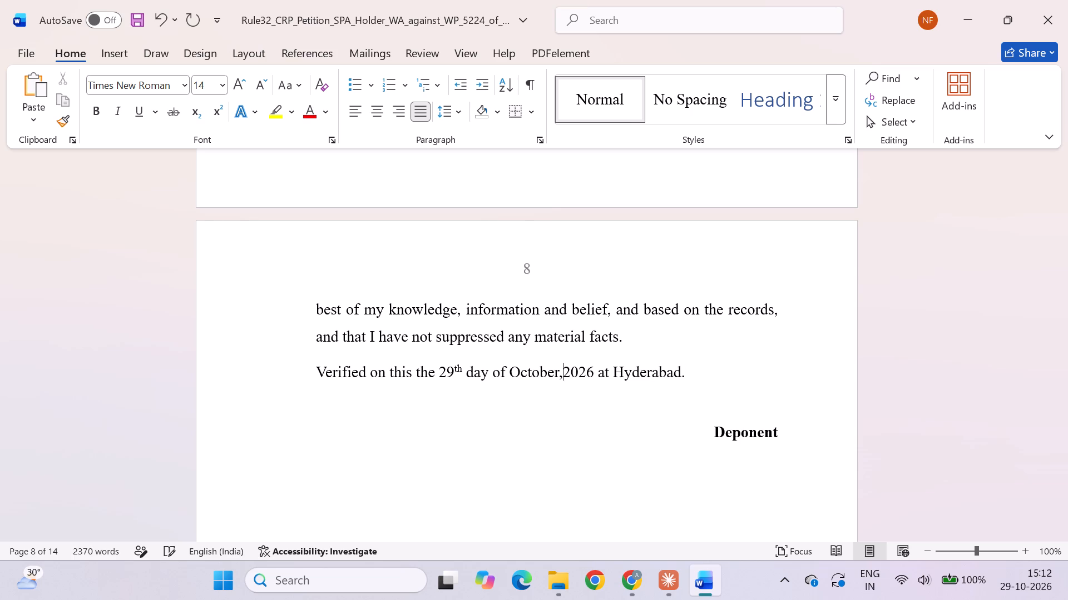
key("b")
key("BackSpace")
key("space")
Insert five blank lines above the VERIFICATION heading in the Rule 32 petition.
scroll(491, 401, "down", 3)
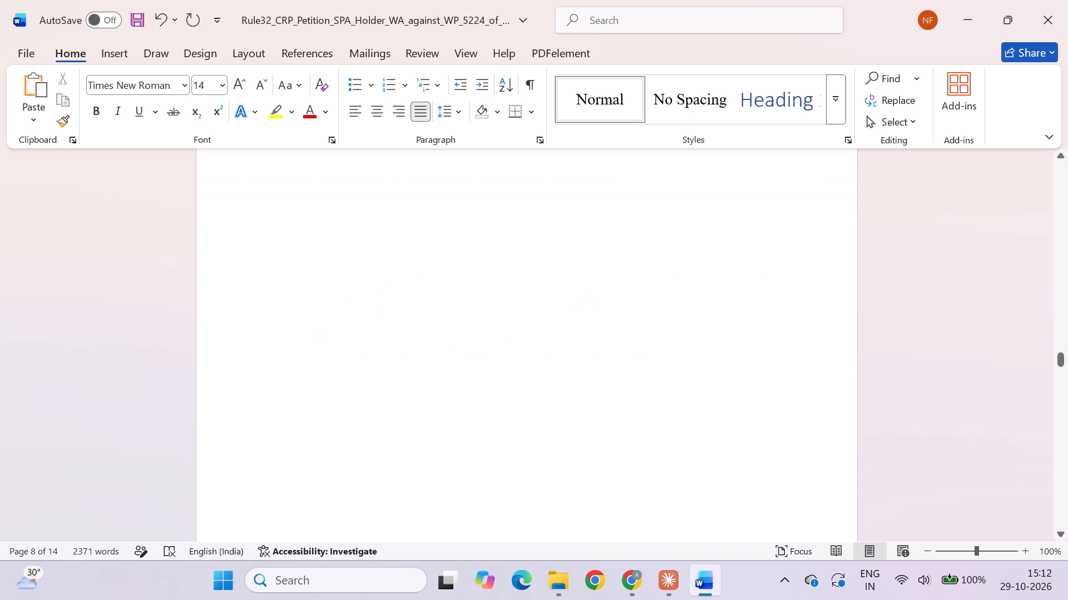
scroll(491, 401, "down", 4)
scroll(491, 401, "up", 5)
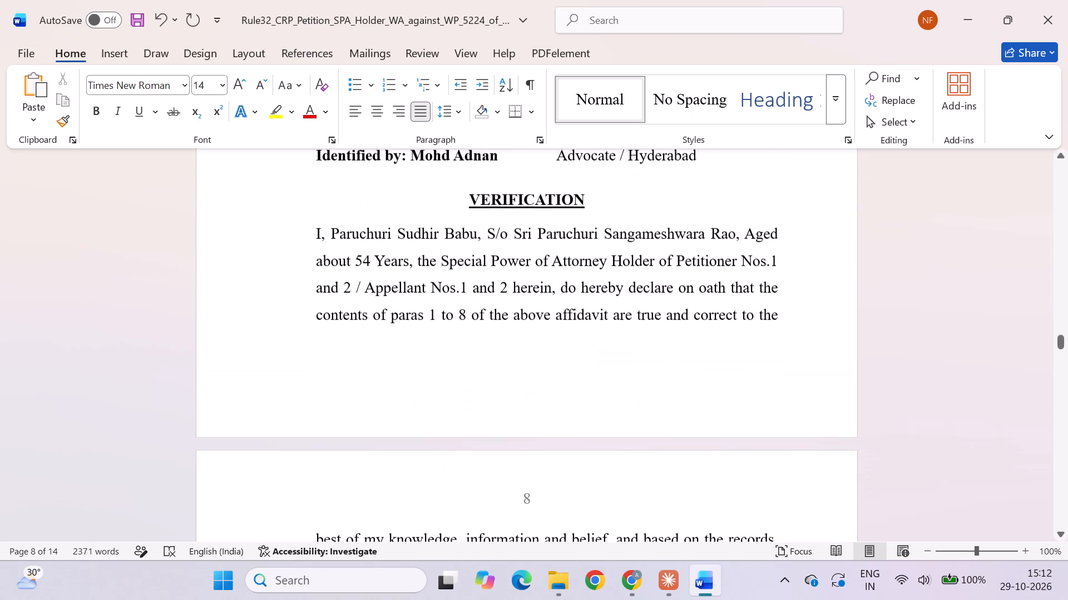
scroll(491, 401, "up", 1)
left_click(462, 212)
key("Return")
key("Return")
key("Return")
key("Return")
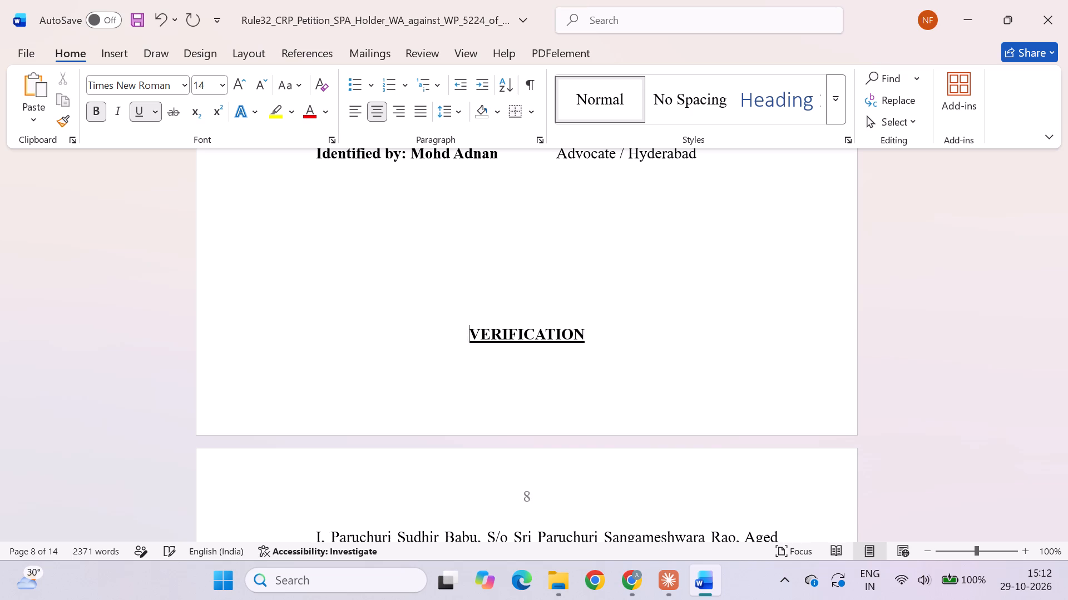
key("Return")
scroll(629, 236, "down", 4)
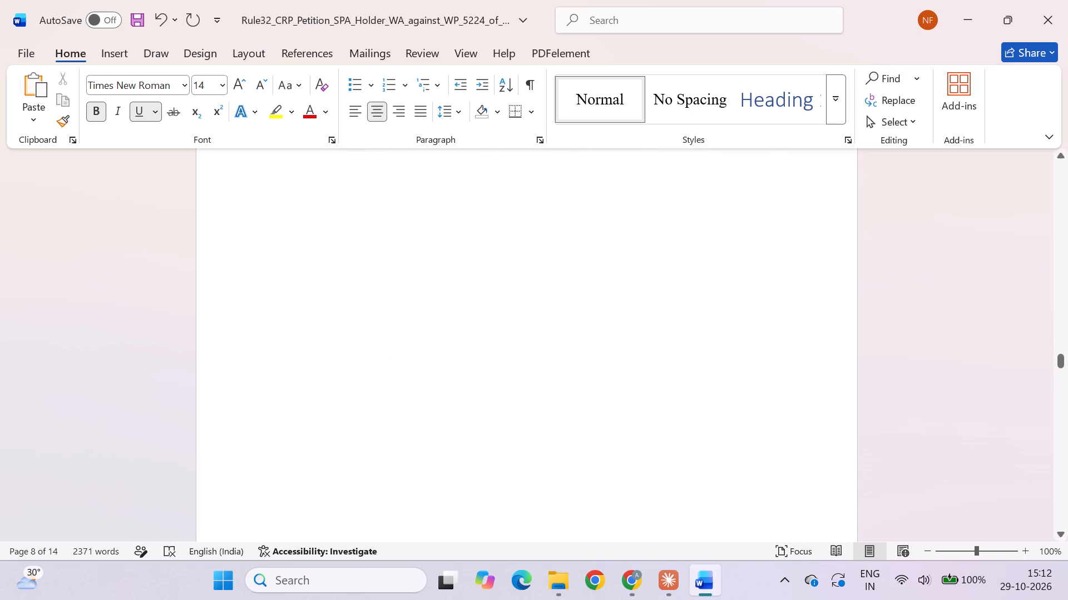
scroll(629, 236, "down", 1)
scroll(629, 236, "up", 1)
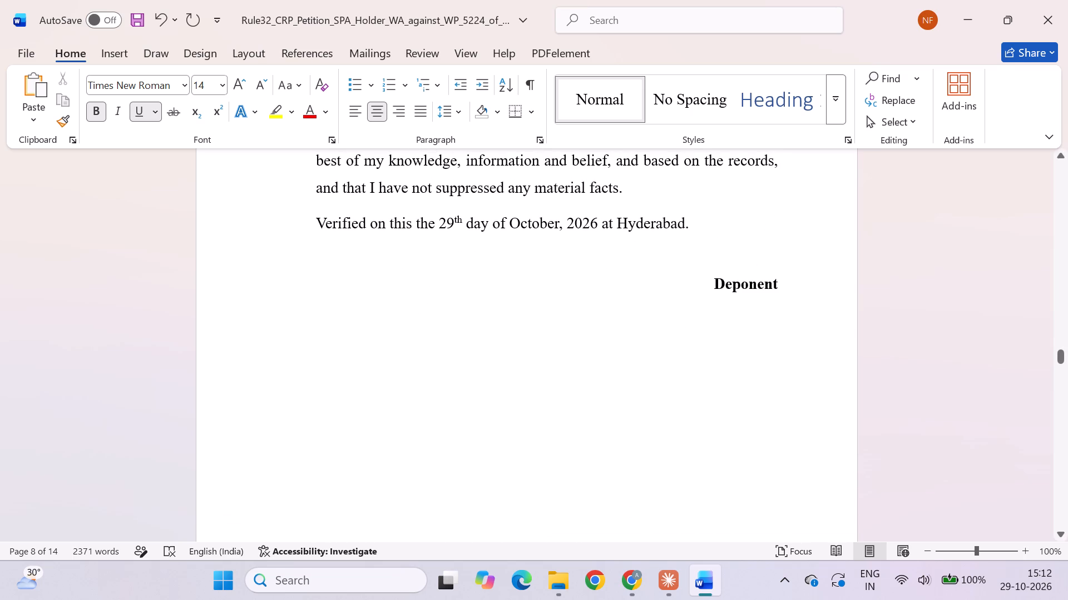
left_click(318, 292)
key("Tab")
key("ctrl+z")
Start the verification's Deponent line with "Place:" at the text's left margin and space Deponent nine tabs after it.
scroll(382, 301, "up", 1)
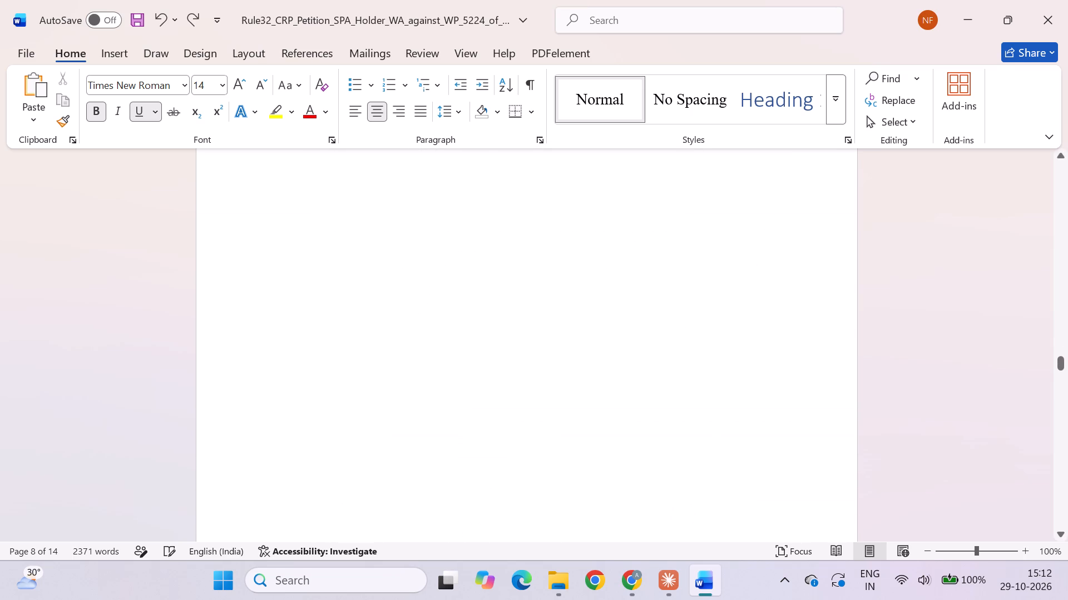
scroll(382, 301, "up", 3)
left_click(712, 380)
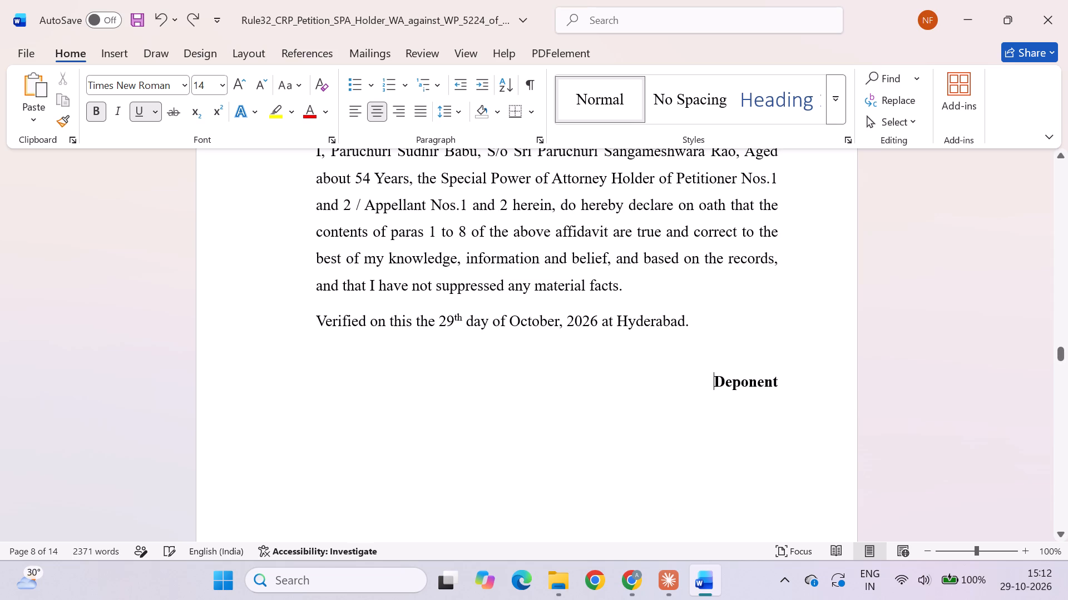
key("BackSpace")
key("Return")
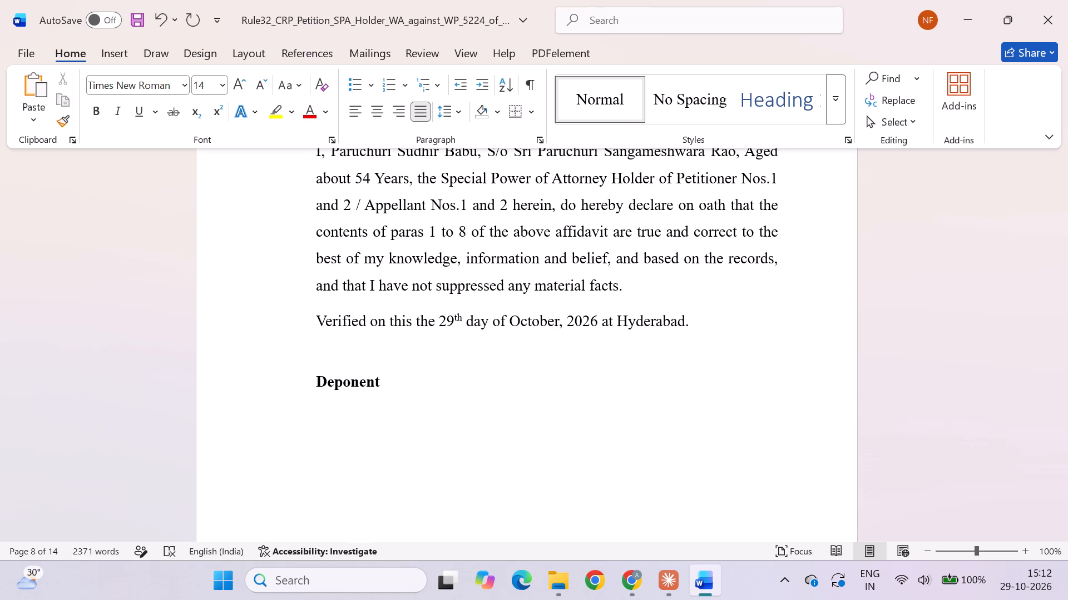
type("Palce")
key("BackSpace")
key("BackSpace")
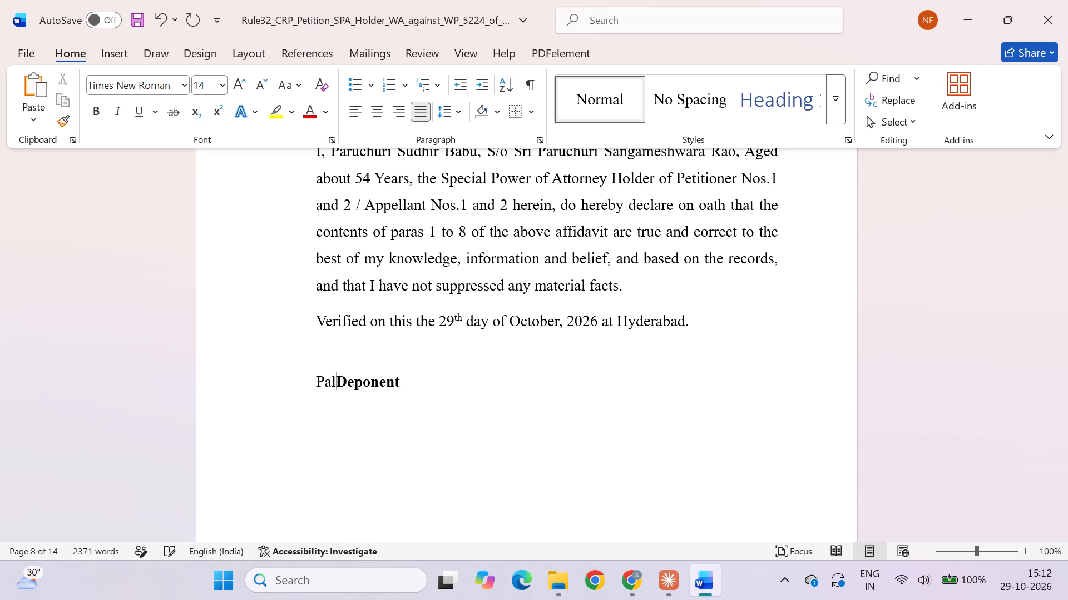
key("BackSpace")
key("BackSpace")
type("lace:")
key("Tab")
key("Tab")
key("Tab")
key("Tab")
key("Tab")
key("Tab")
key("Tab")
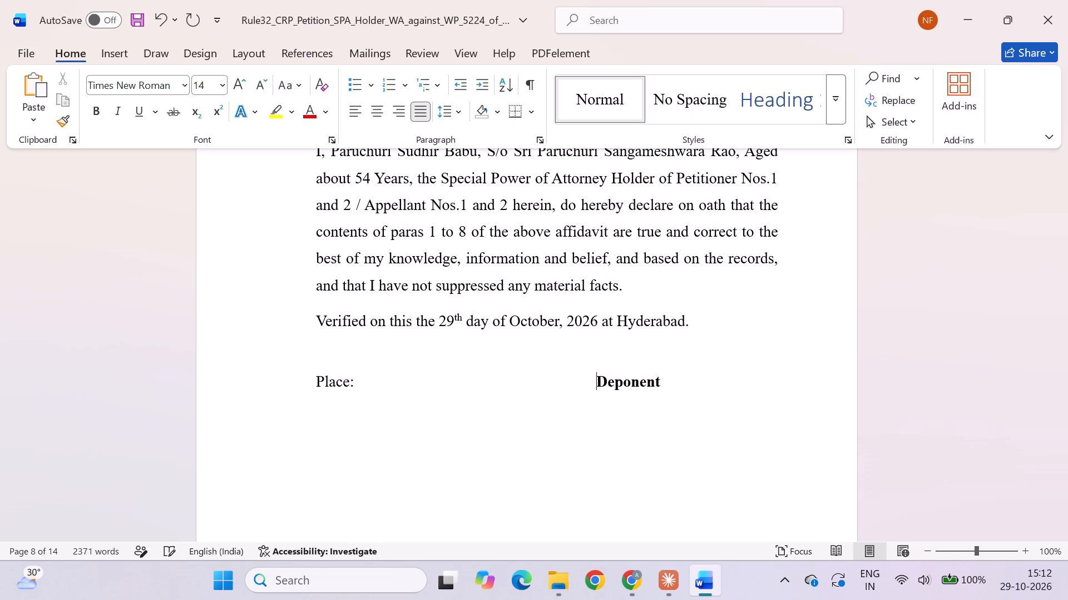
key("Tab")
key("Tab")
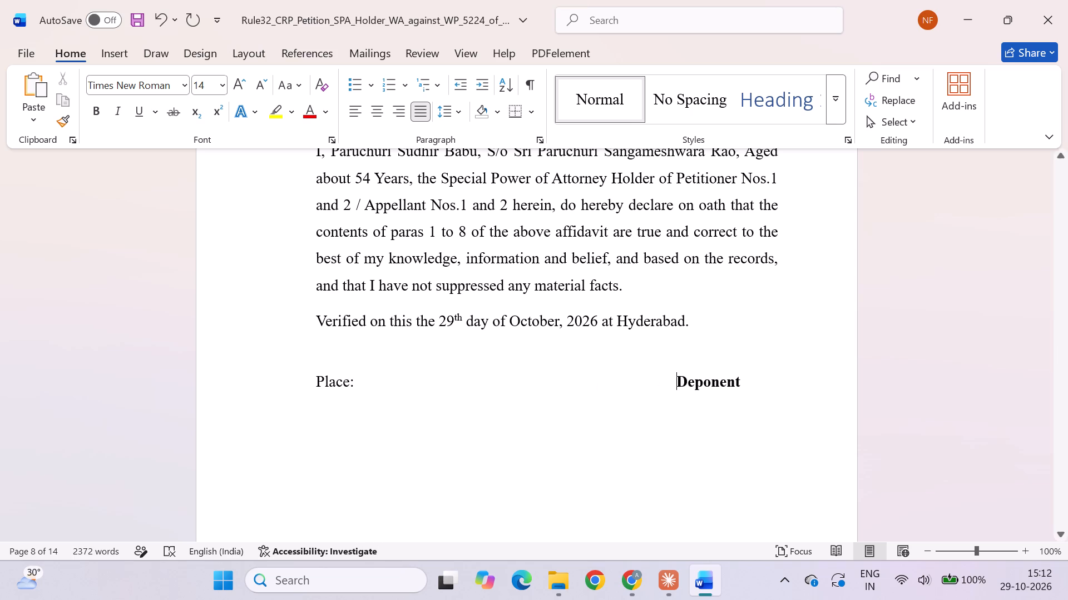
Insert a blank line above the "Place:" and Deponent line.
left_click(314, 379)
key("Return")
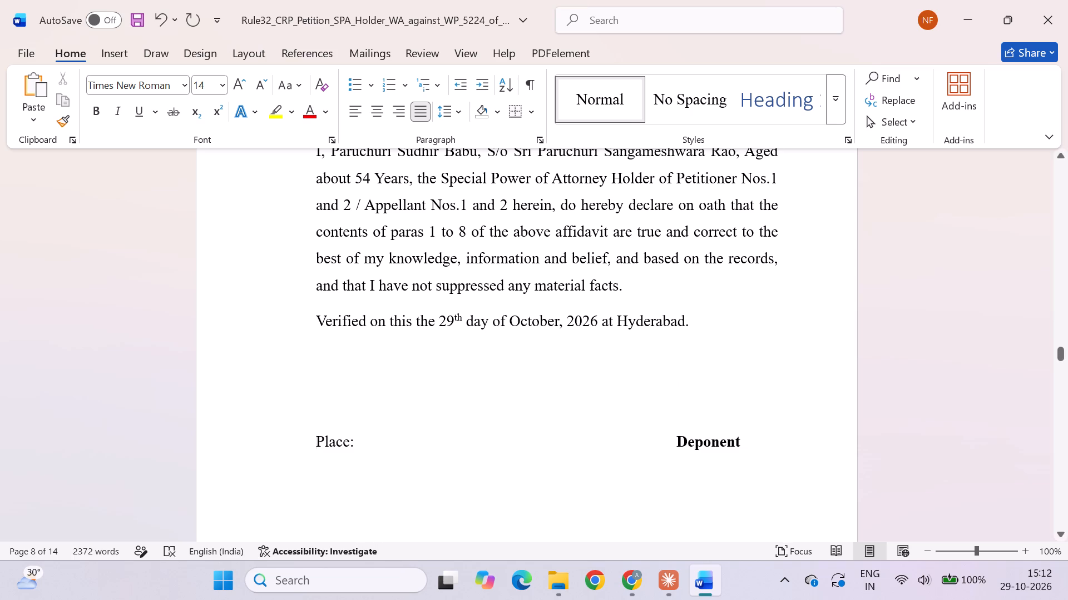
Insert a blank line below "…Respondent No.1 / Writ Petitioner" in the petition's party list.
scroll(515, 406, "down", 4)
scroll(556, 322, "down", 2)
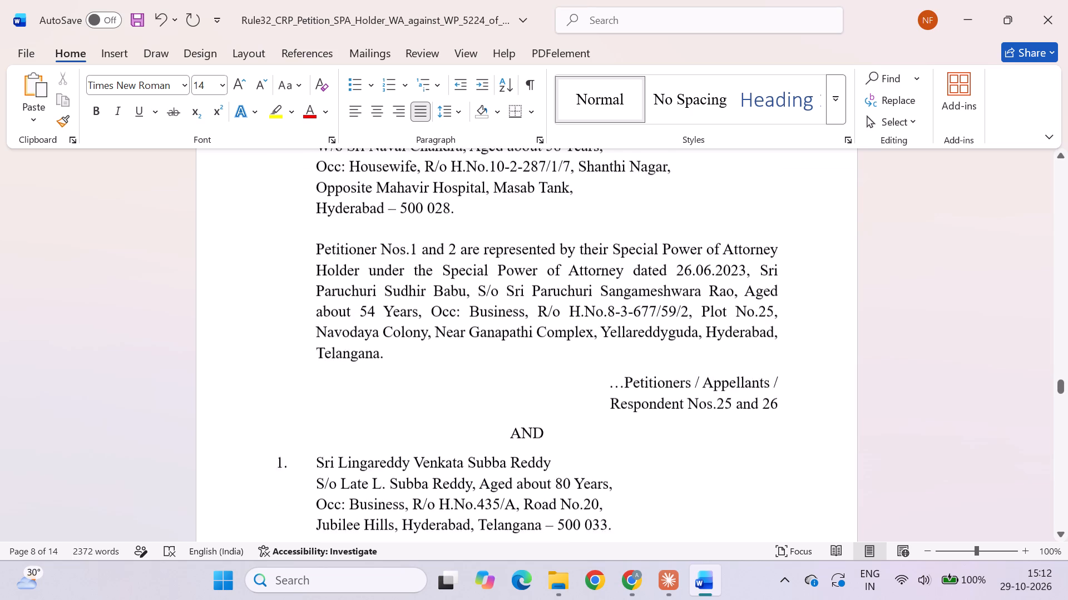
scroll(556, 322, "down", 3)
left_click(502, 251)
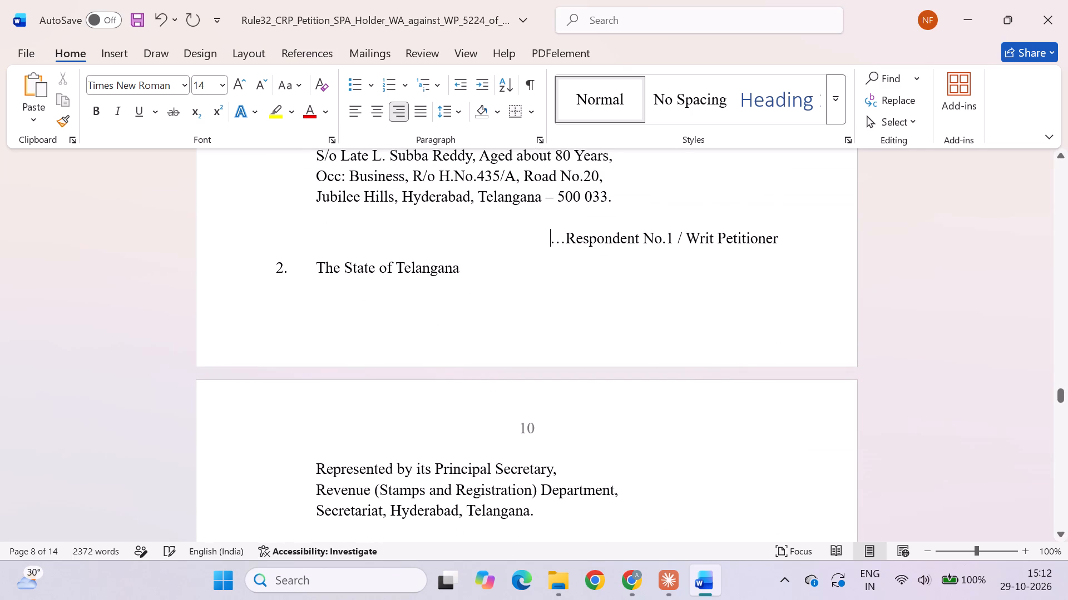
left_click(814, 217)
left_click(803, 241)
key("Return")
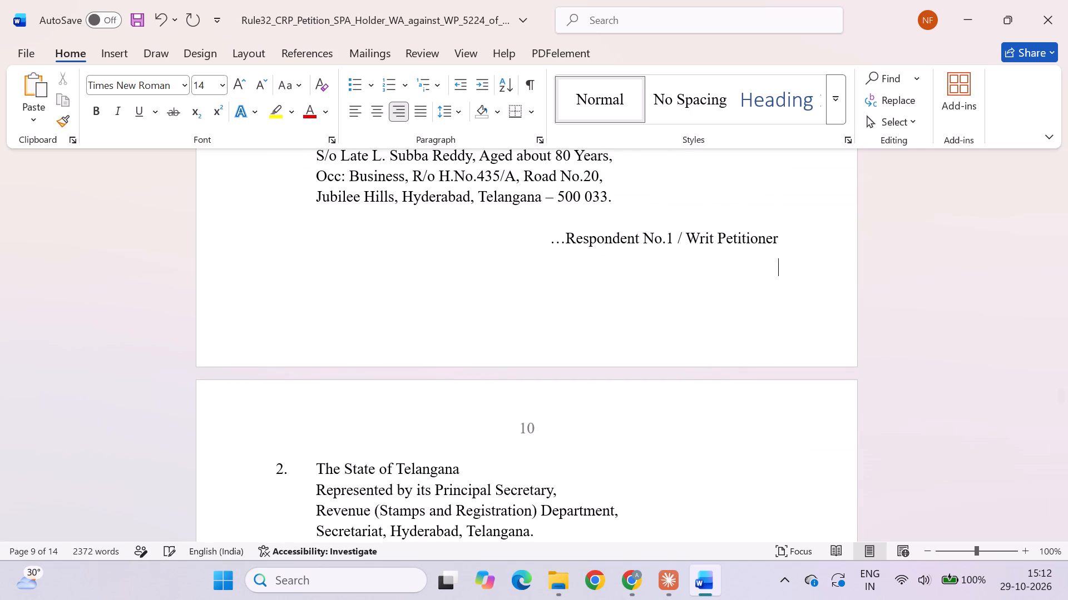
Delete the empty line above respondent 18 at the start of page 12.
scroll(641, 423, "down", 6)
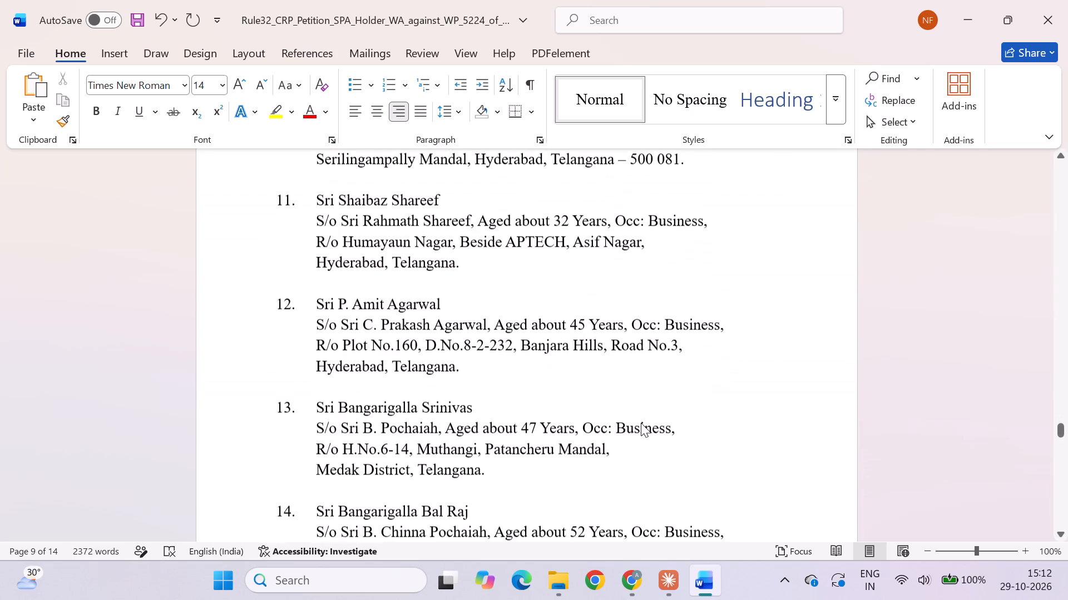
scroll(641, 423, "down", 5)
scroll(451, 167, "up", 1)
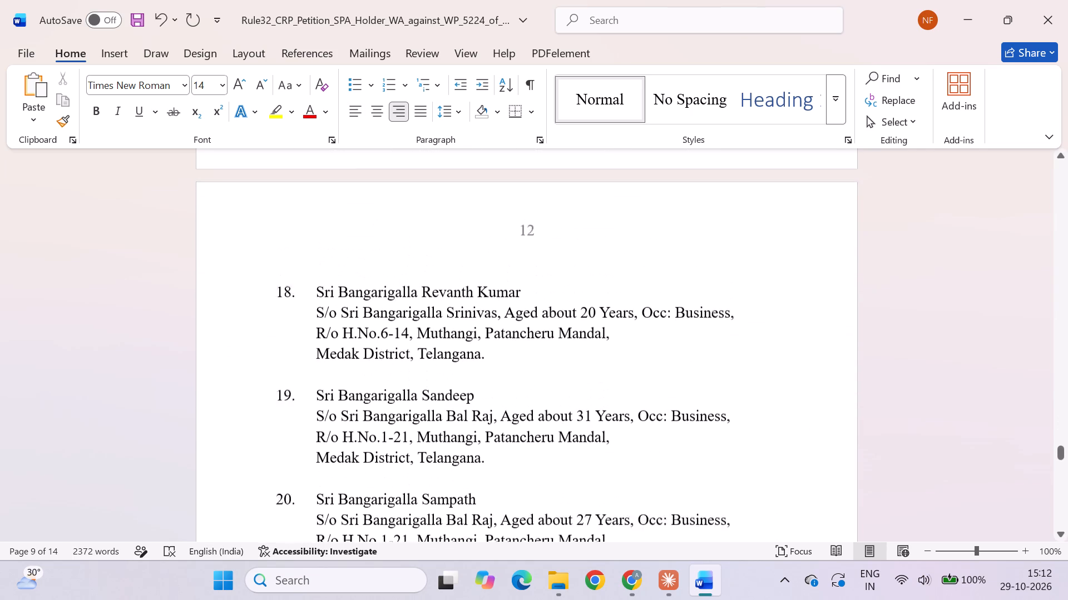
scroll(451, 167, "up", 1)
left_click(446, 254)
key("Delete")
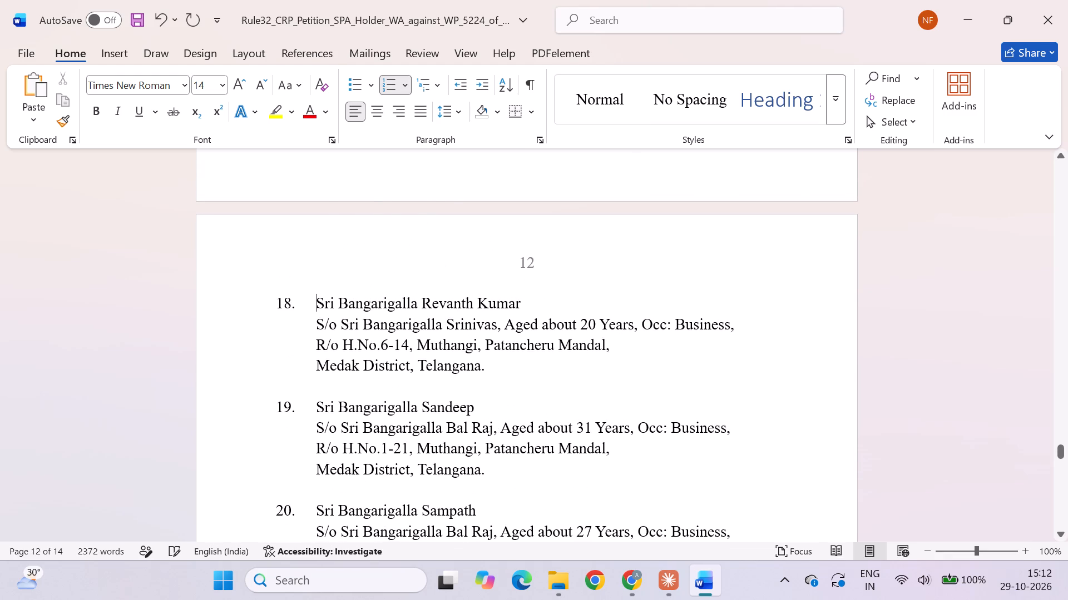
scroll(567, 379, "down", 5)
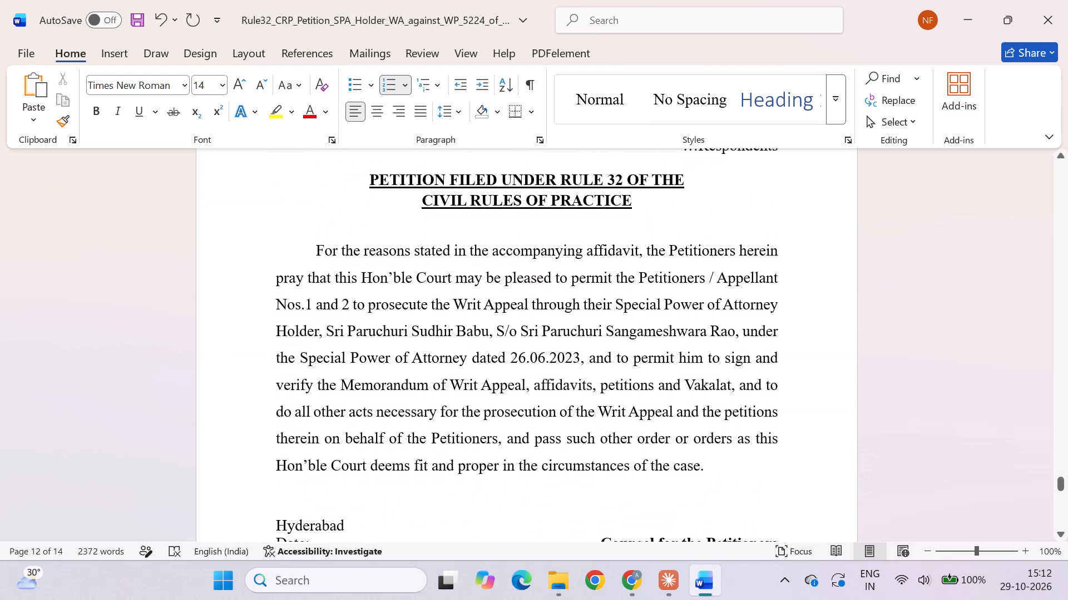
Indent the prayer paragraph's lines beginning "pray that", "Appellant Nos.1" and "Power" by one tab each.
left_click(273, 291)
key("Tab")
key("Down")
key("Down")
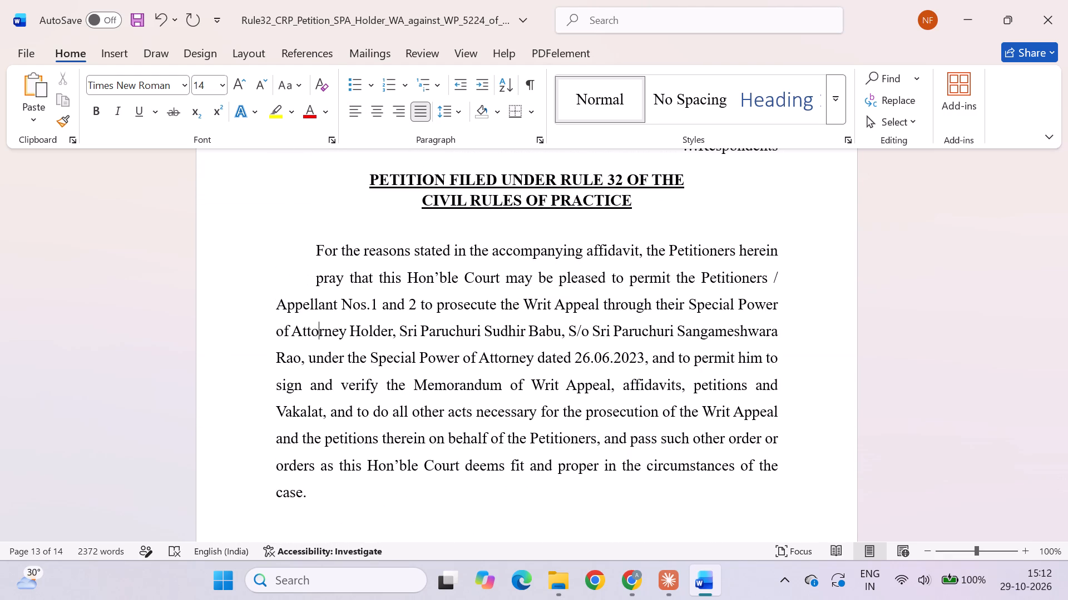
key("Up")
key("Left")
key("Left")
key("Left")
key("Left")
key("Left")
key("Left")
key("Tab")
key("Down")
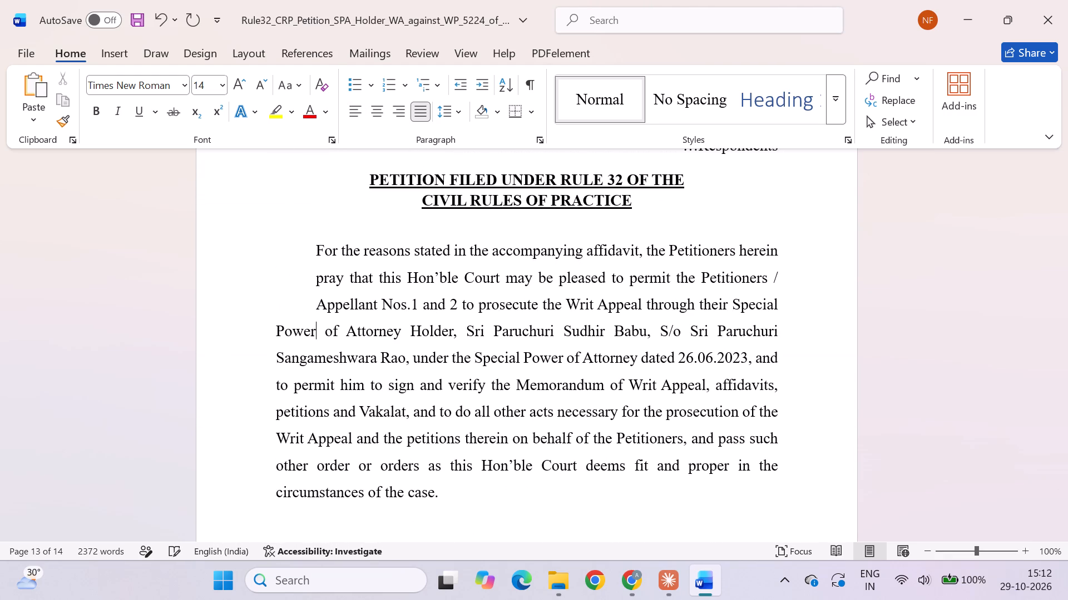
key("Left")
key("Left")
key("Left")
key("Left")
key("Left")
key("Tab")
Indent the prayer paragraph's next three lines by one tab each, through the line beginning "Appeal, affidavits".
key("Down")
key("Left")
key("Left")
key("Left")
key("Left")
key("Left")
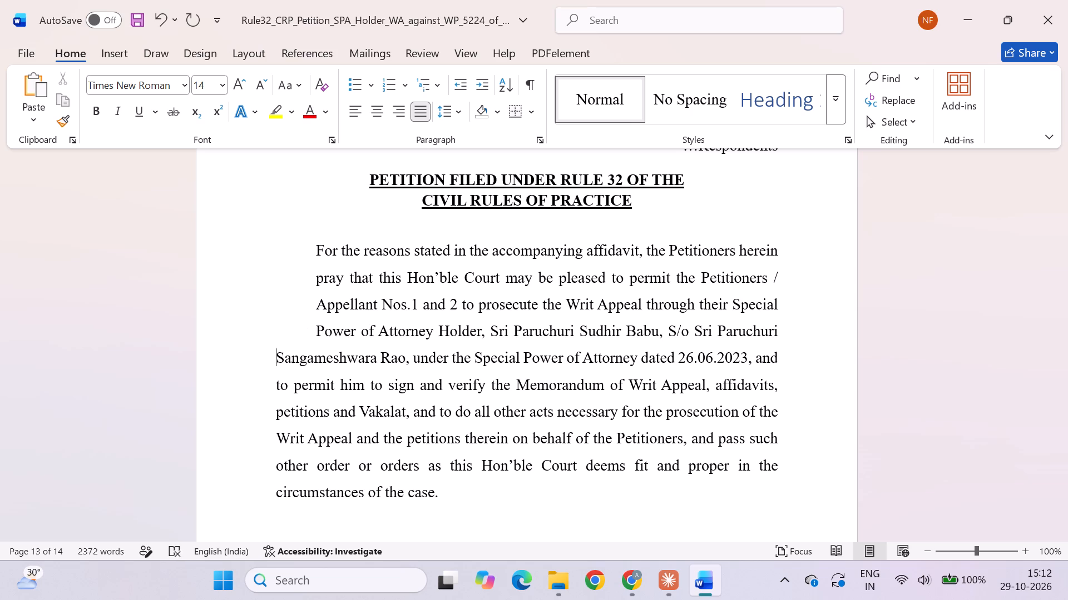
key("Tab")
key("Down")
key("Left")
key("Left")
key("Left")
key("Left")
key("Left")
key("Left")
key("Tab")
key("Down")
key("Left")
key("Left")
key("Left")
key("Left")
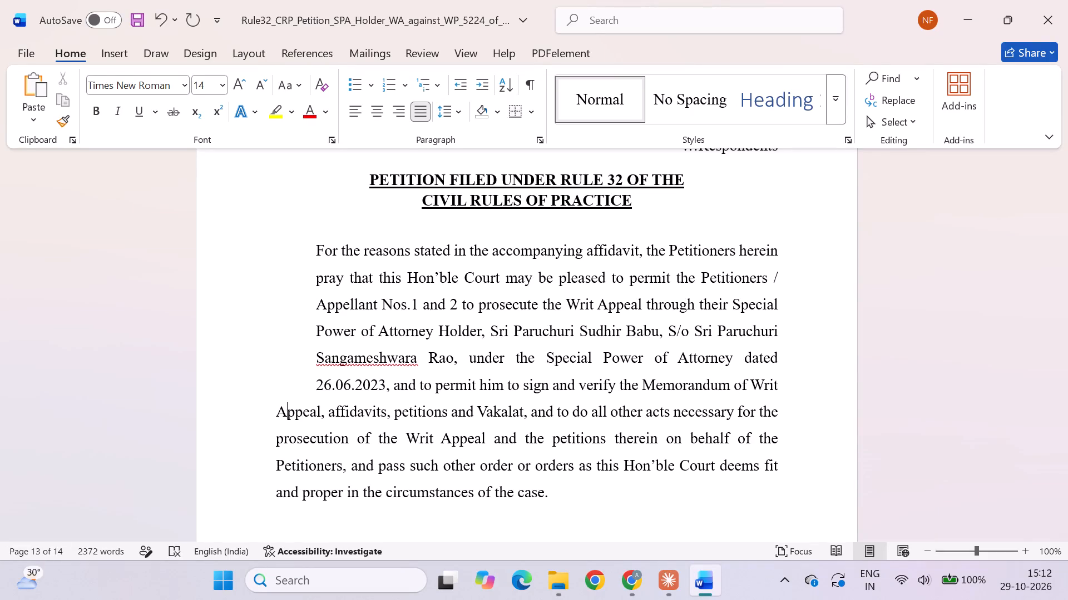
key("Left")
key("Tab")
Indent the prayer's remaining lines beginning "for the prosecution", "of the Petitioners" and "deems fit" by one tab each.
key("Down")
key("Left")
key("Left")
key("Left")
key("Left")
key("Left")
key("Left")
key("Left")
key("Tab")
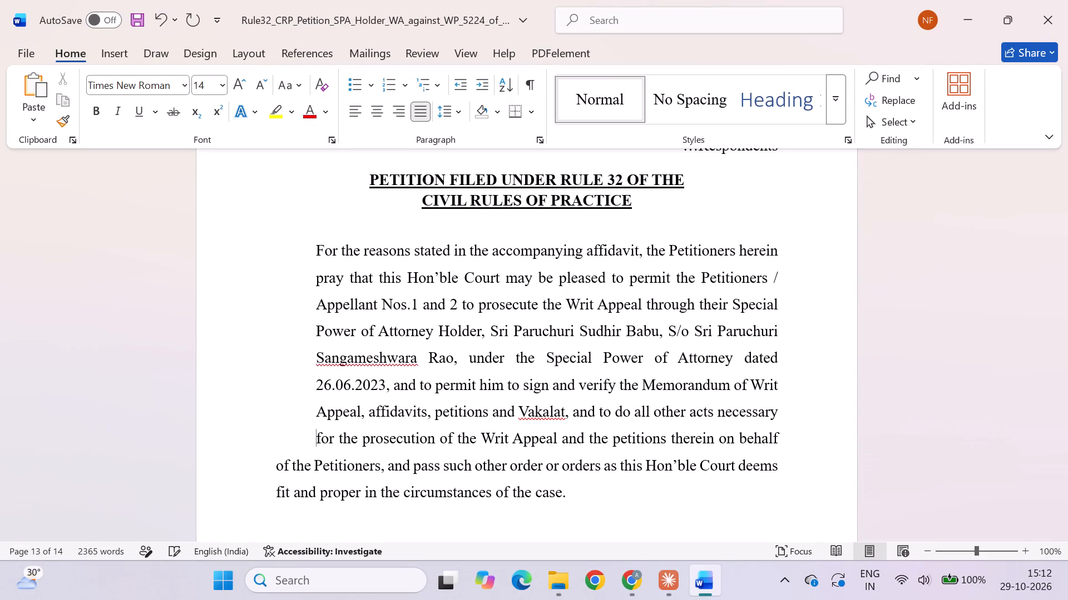
key("Down")
key("Left")
key("Left")
key("Left")
key("Left")
key("Left")
key("Left")
key("Left")
key("Tab")
key("Down")
key("Left")
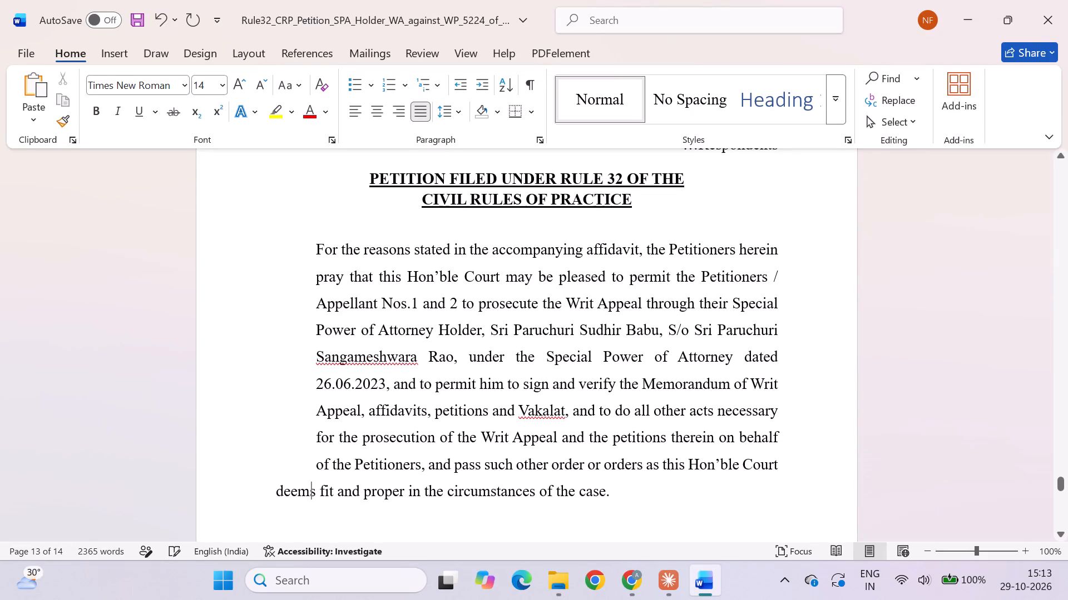
key("Left")
key("Left")
key("Left")
key("Left")
key("Tab")
Indent the "Hyderabad" line below the prayer paragraph by one tab.
scroll(421, 300, "right", 1)
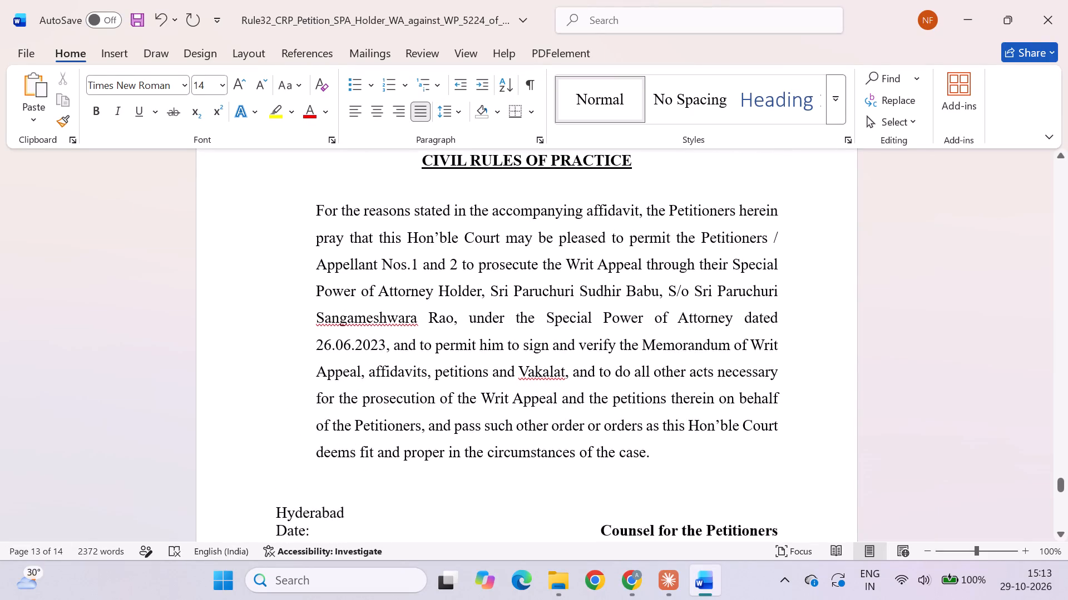
scroll(421, 300, "right", 4)
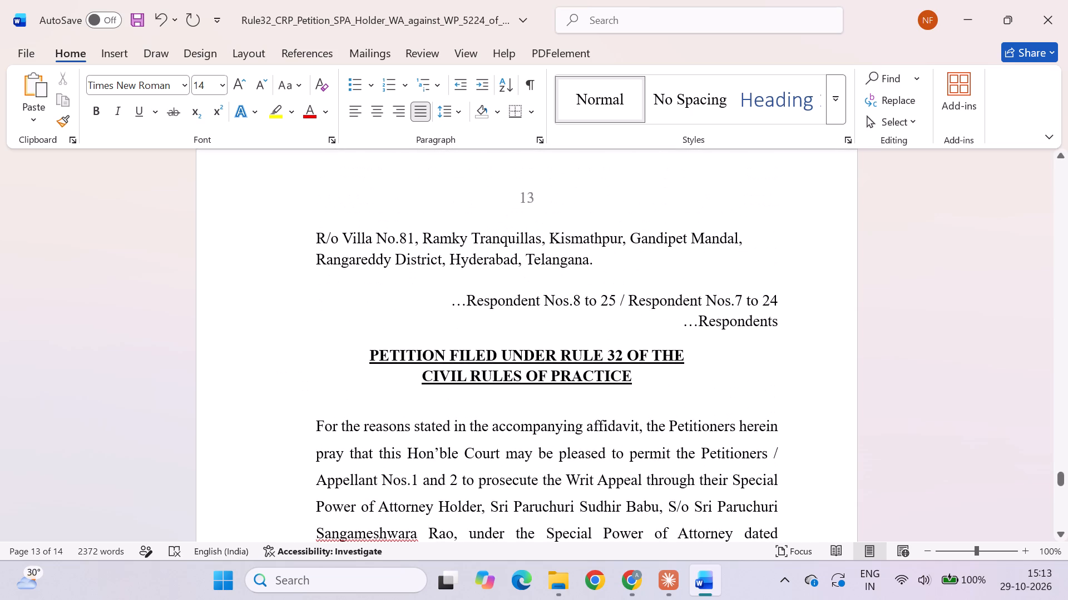
scroll(421, 300, "right", 1)
scroll(421, 300, "up", 1)
left_click(265, 258)
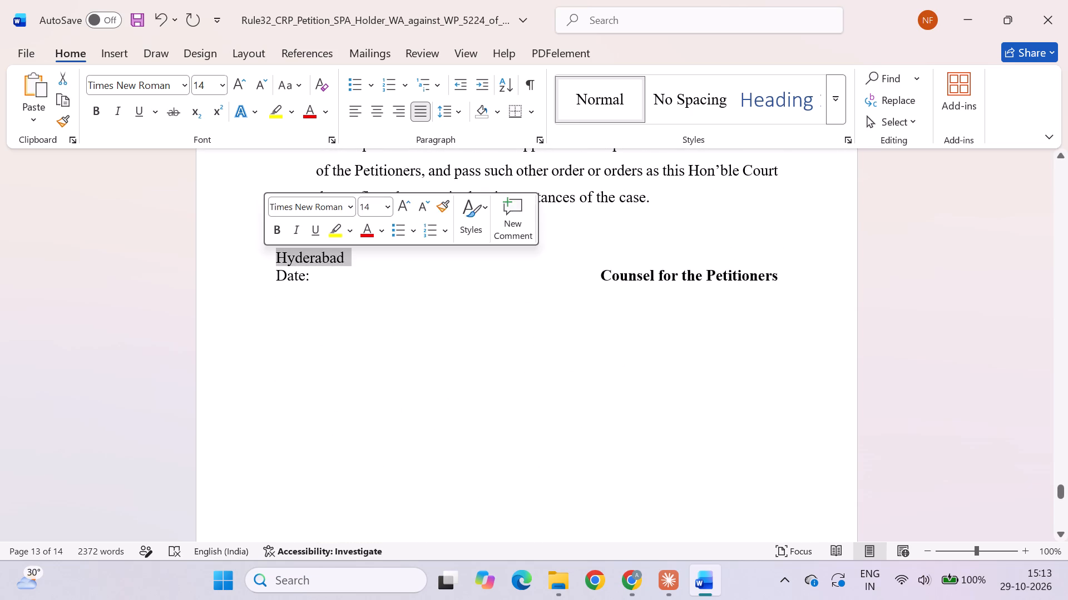
left_click(274, 266)
left_click(274, 257)
key("Tab")
Indent the "Date:" text under "Hyderabad" with ten spaces, keeping Counsel for the Petitioners on the same line.
key("Down")
key("Left")
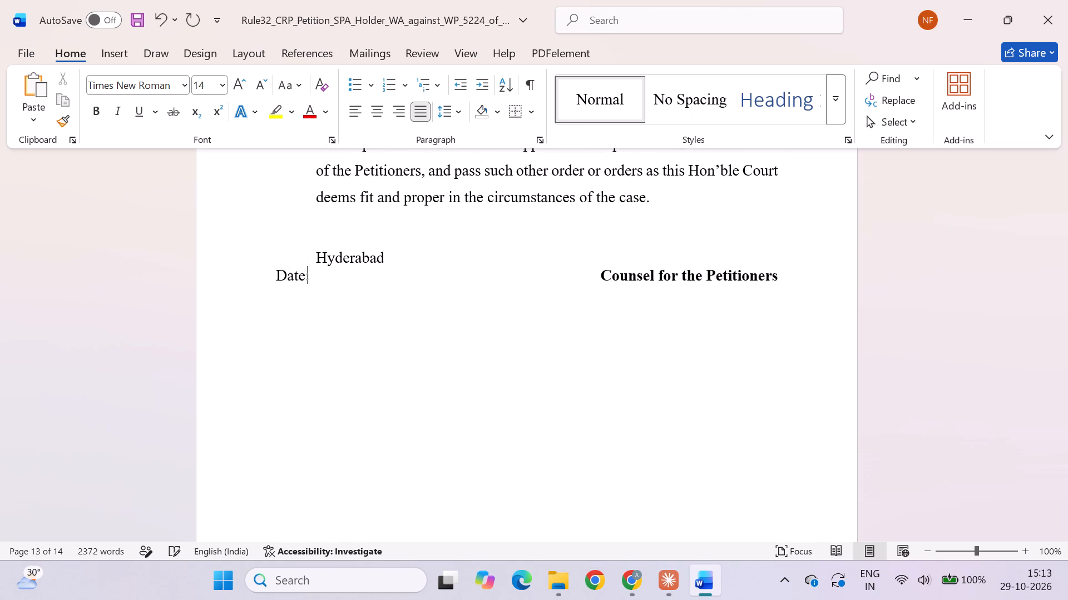
key("Left")
key("Left")
key("Left")
key("Left")
key("Tab")
key("BackSpace")
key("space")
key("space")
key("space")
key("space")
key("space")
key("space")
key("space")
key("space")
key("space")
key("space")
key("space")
key("BackSpace")
Insert a line break before "Date:" and indent it with ten spaces to align under "Hyderabad".
key("Return")
key("Tab")
key("BackSpace")
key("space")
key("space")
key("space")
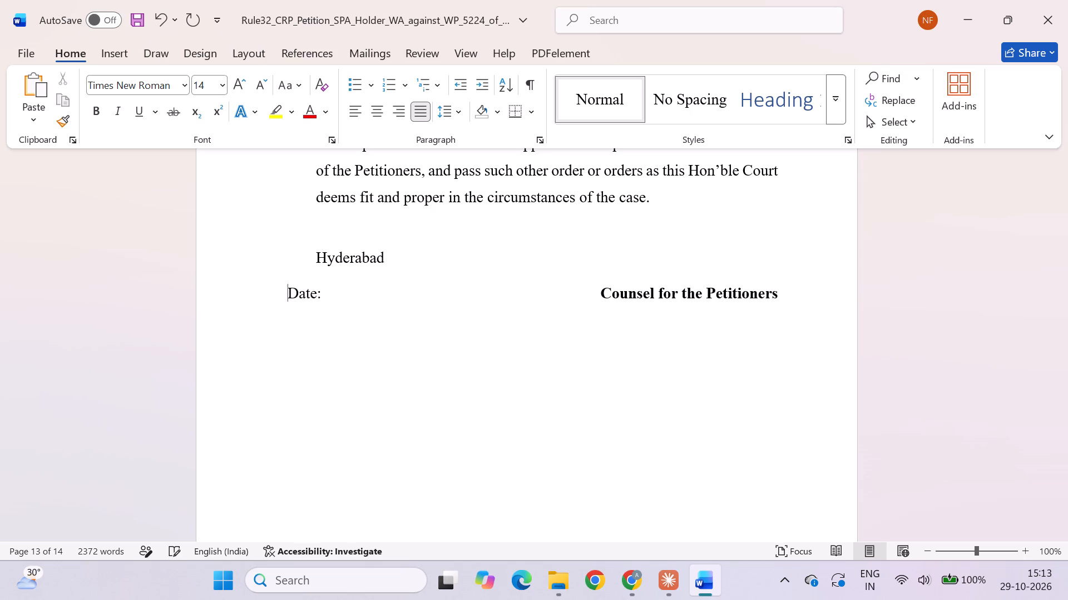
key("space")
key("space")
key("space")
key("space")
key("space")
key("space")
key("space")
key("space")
key("BackSpace")
Go to the page 14 docket's blank counsel area and open the recent document Suspension Petition.
scroll(274, 257, "down", 1)
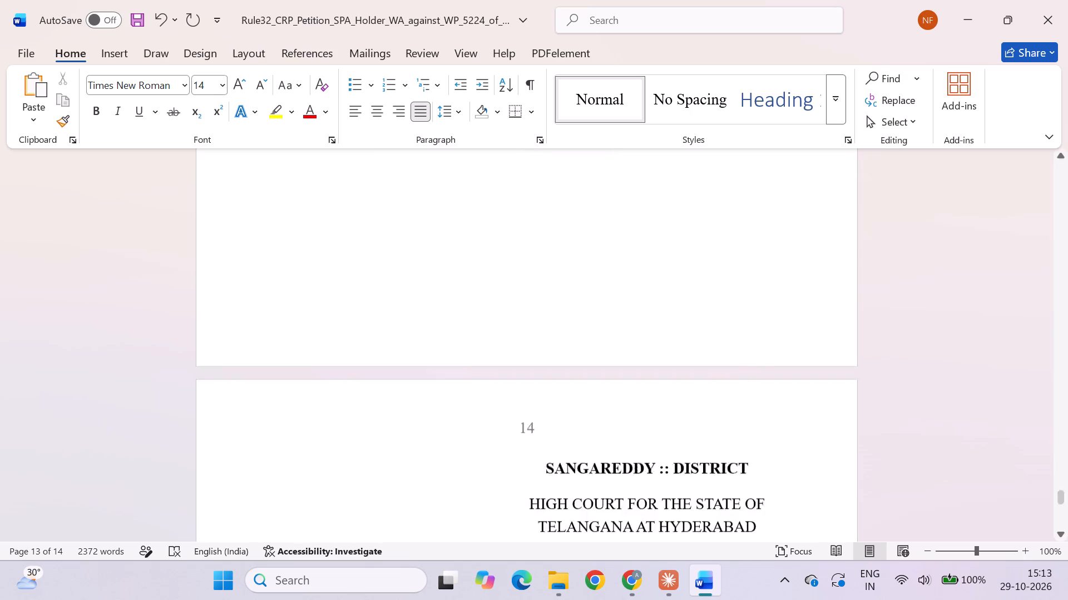
scroll(274, 257, "down", 3)
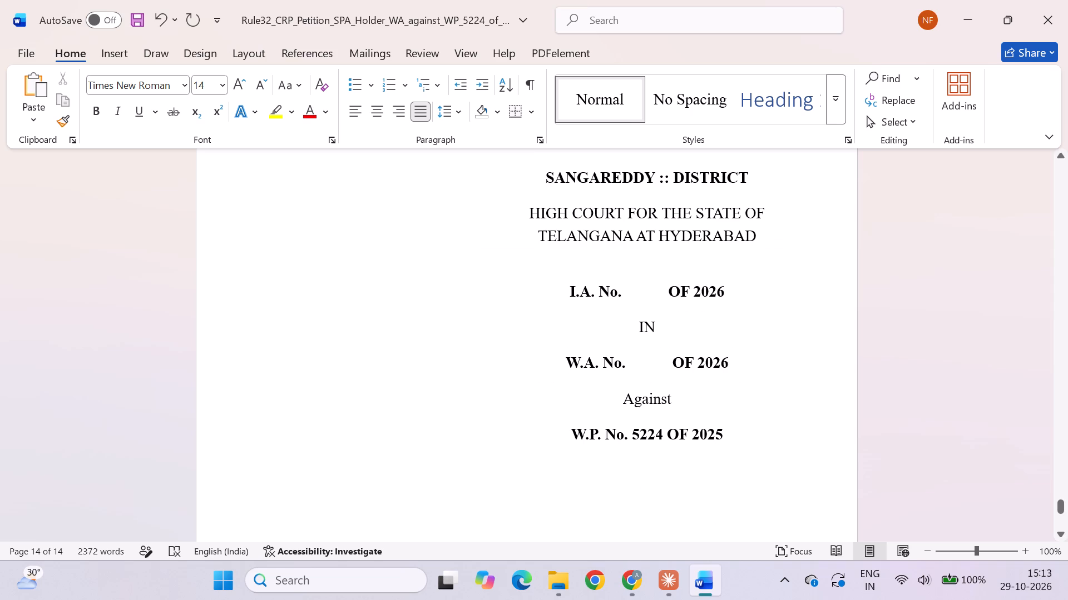
scroll(724, 414, "down", 3)
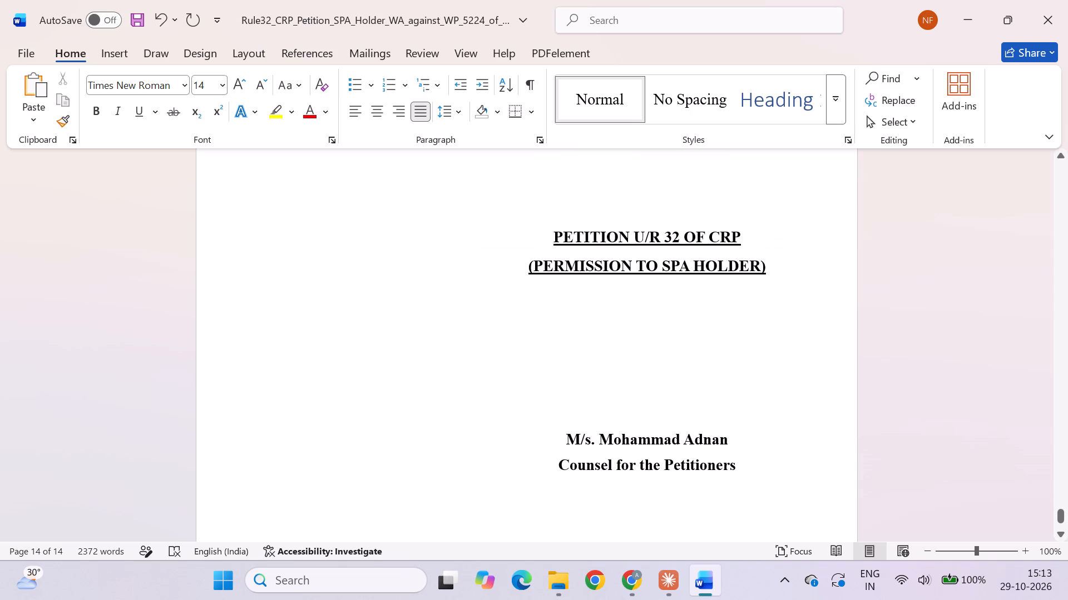
scroll(737, 358, "down", 3)
scroll(737, 358, "up", 1)
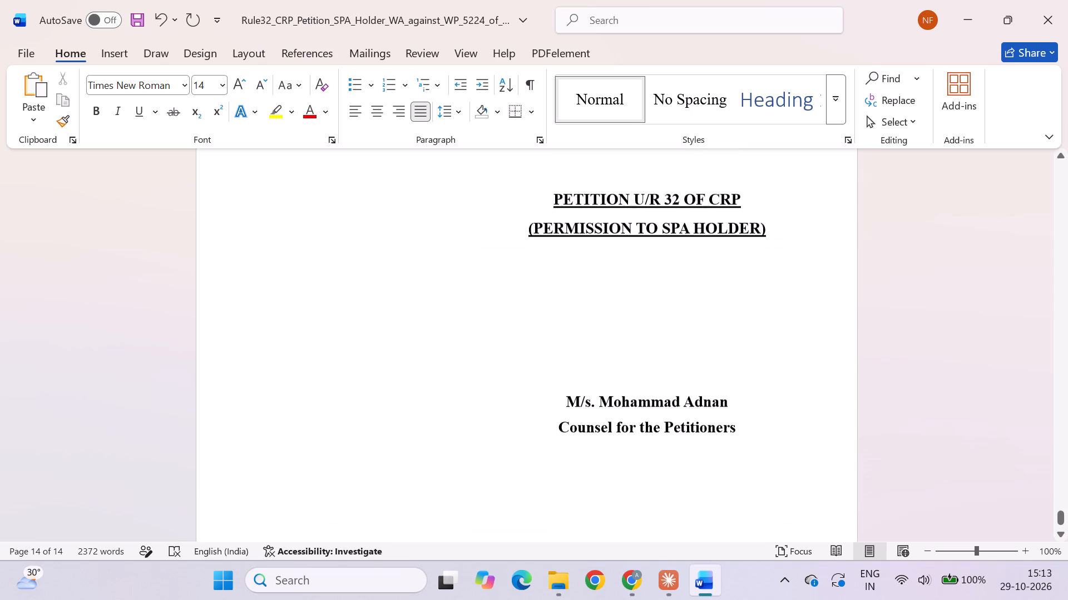
scroll(737, 358, "up", 1)
left_click(598, 316)
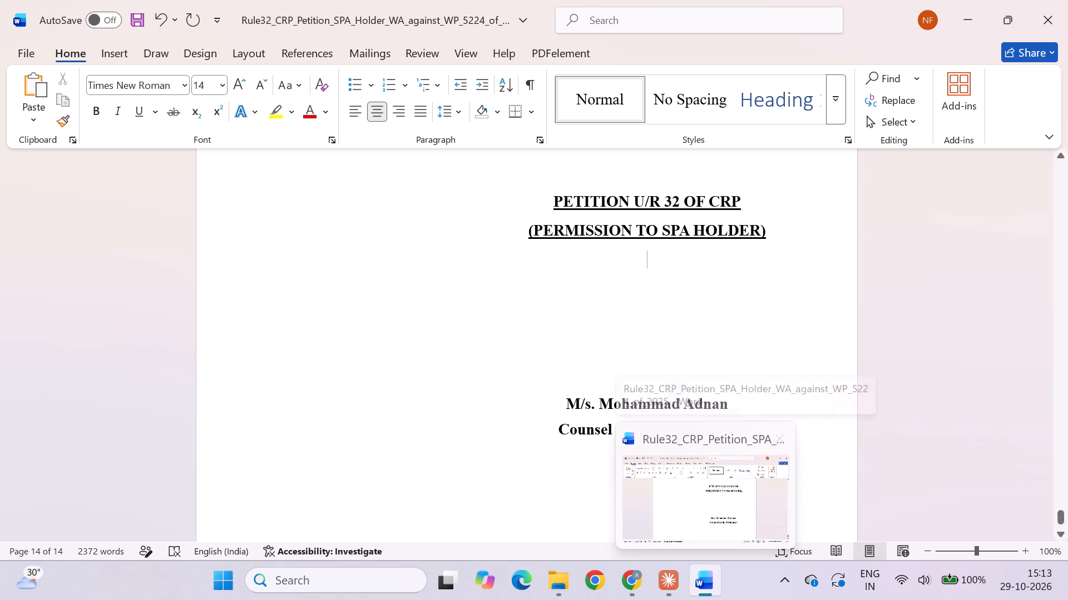
left_click(31, 52)
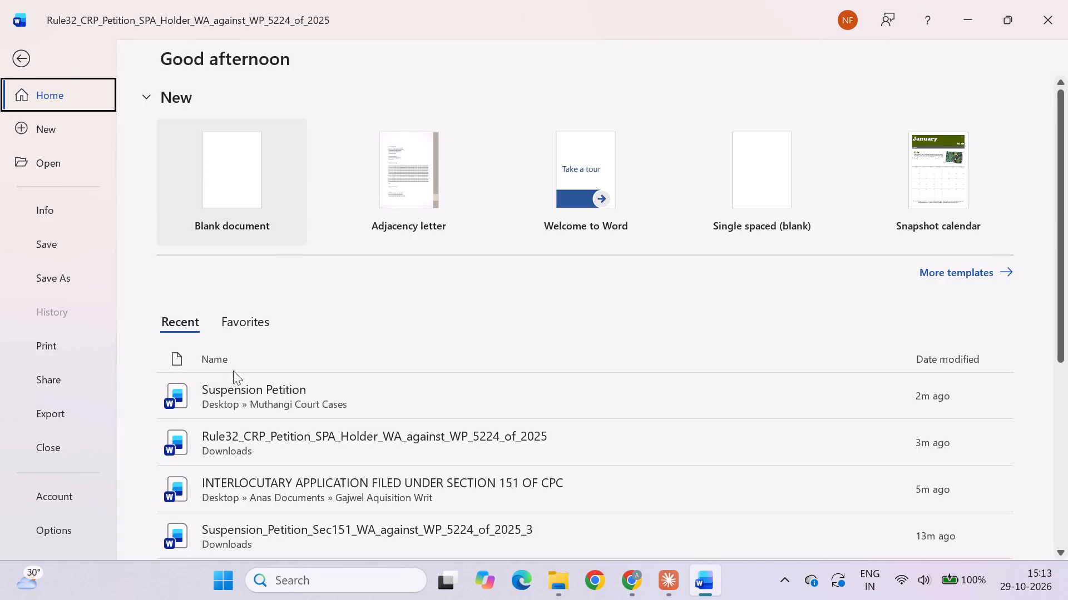
left_click(249, 389)
Copy the Suspension Petition docket's block from "Filed on: 30-10-2026" through "Counsel for Petitioner".
scroll(555, 449, "down", 20)
scroll(555, 449, "down", 5)
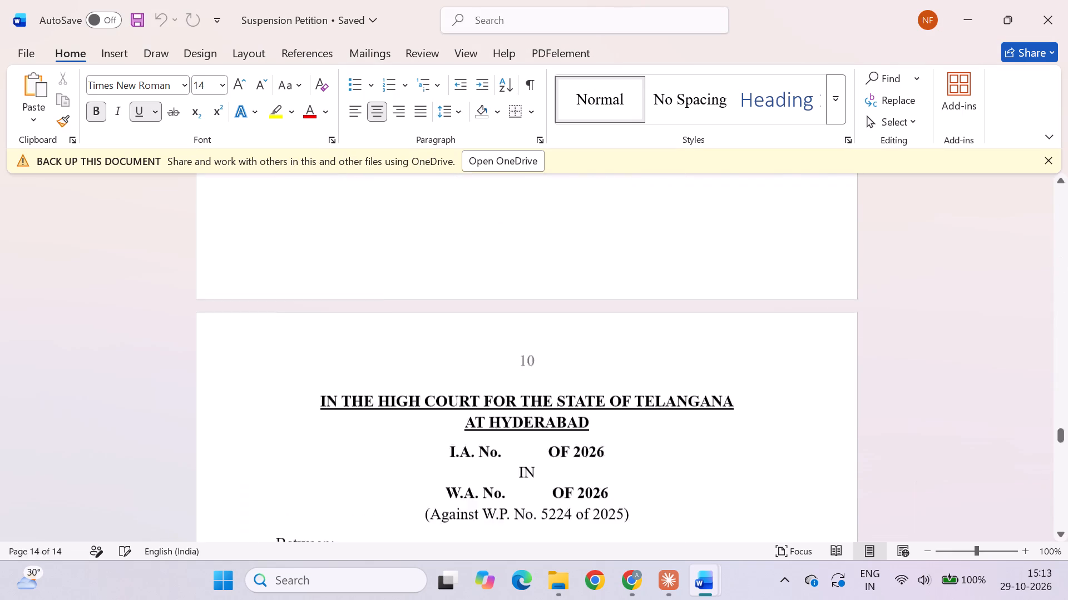
scroll(555, 449, "down", 8)
scroll(555, 449, "up", 1)
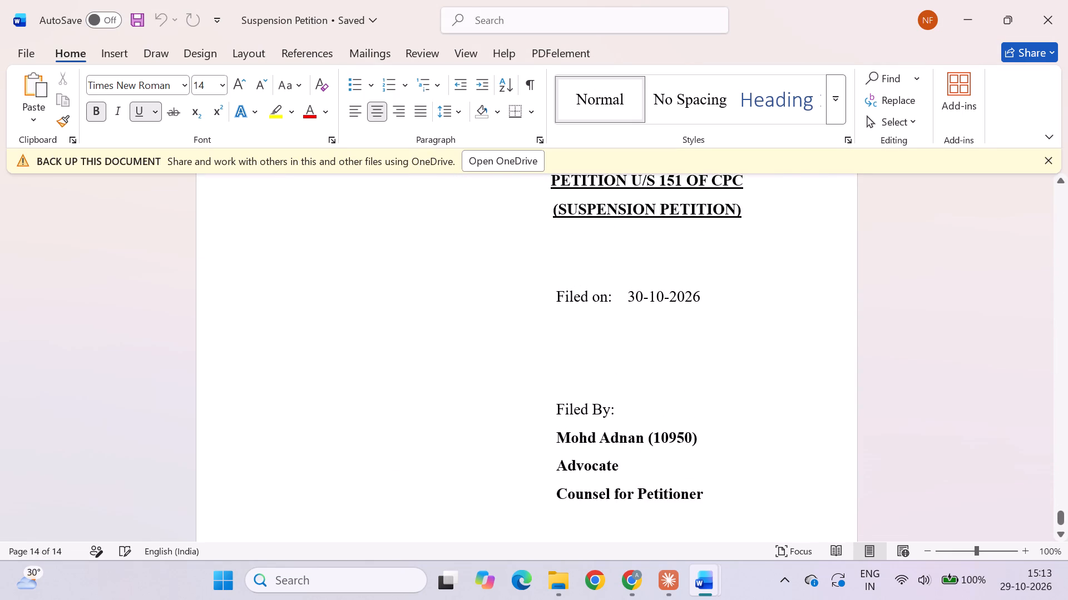
left_click(555, 294)
key("shift+Down")
key("shift+Down")
key("shift+Down")
key("shift+Down")
key("shift+Down")
key("shift+Down")
key("shift+Down")
key("shift+Down")
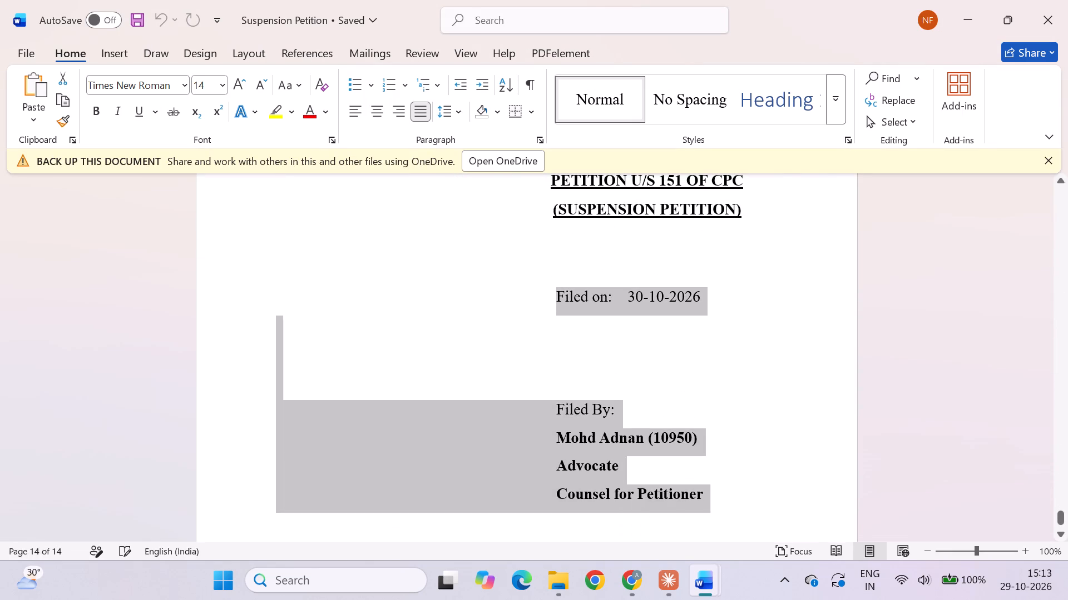
key("ctrl+c")
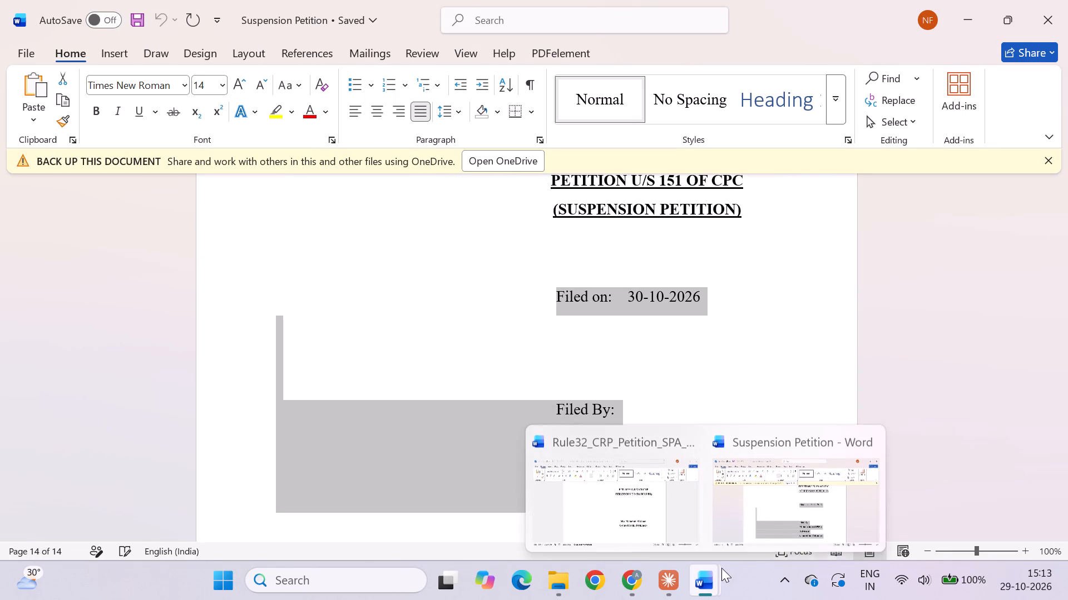
Replace the Rule 32 petition docket's spacing and counsel lines below "(PERMISSION TO SPA HOLDER)" with the copied filing block.
left_click(681, 490)
left_click(564, 323)
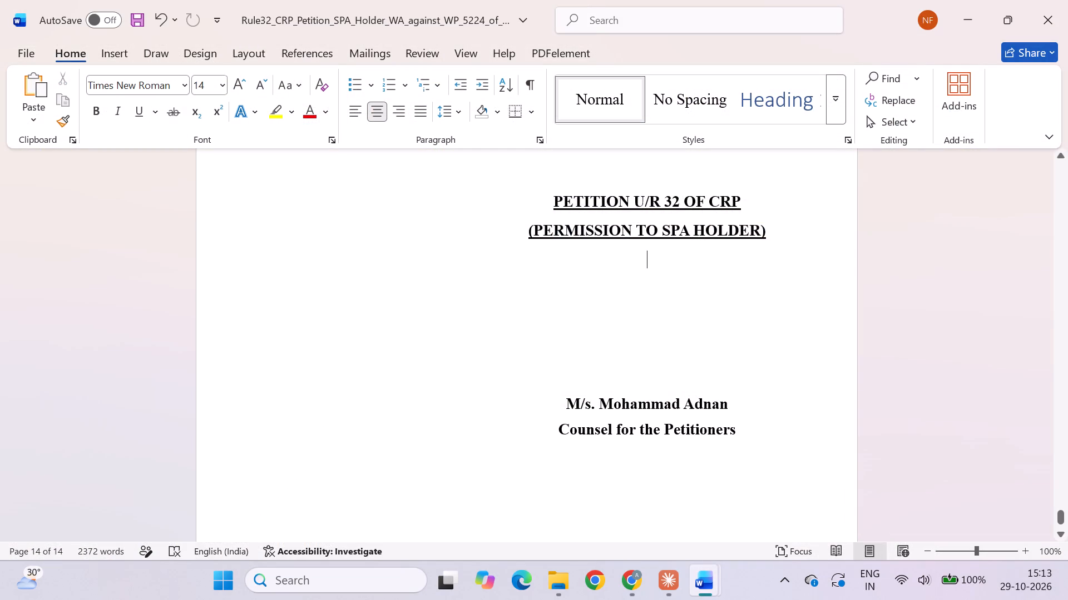
key("Down")
key("Up")
key("shift+Down")
key("shift+Down")
key("shift+Down")
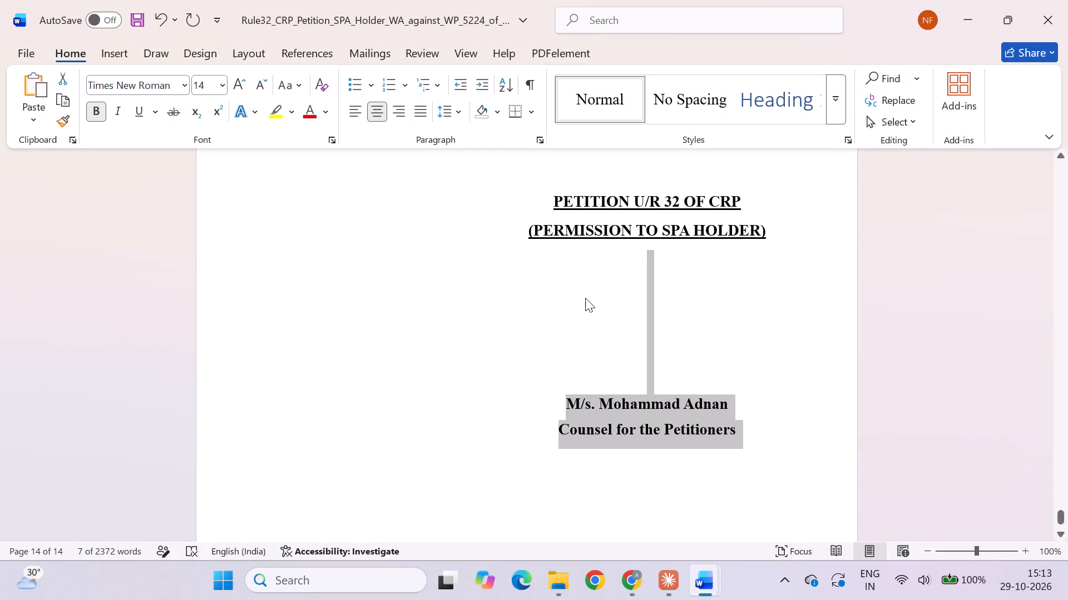
key("ctrl+v")
Add two lines, each holding seven tabs, above "Filed on: 30-10-2026" on the Rule 32 docket.
left_click(273, 257)
key("Tab")
key("Tab")
key("Tab")
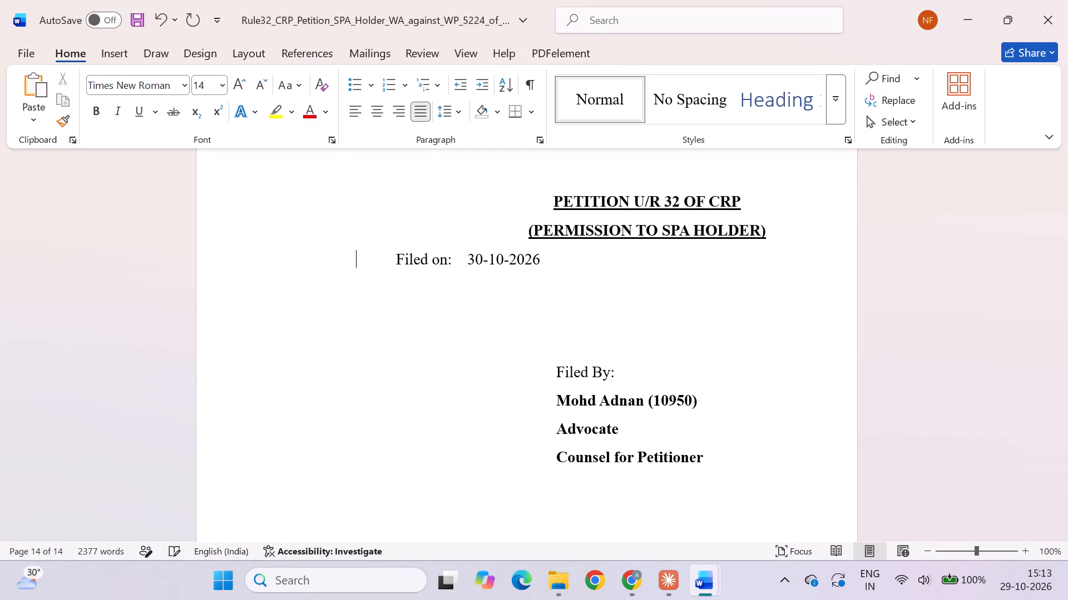
key("Tab")
key("Tab")
key("Tab")
key("Tab")
key("Return")
key("Tab")
key("Tab")
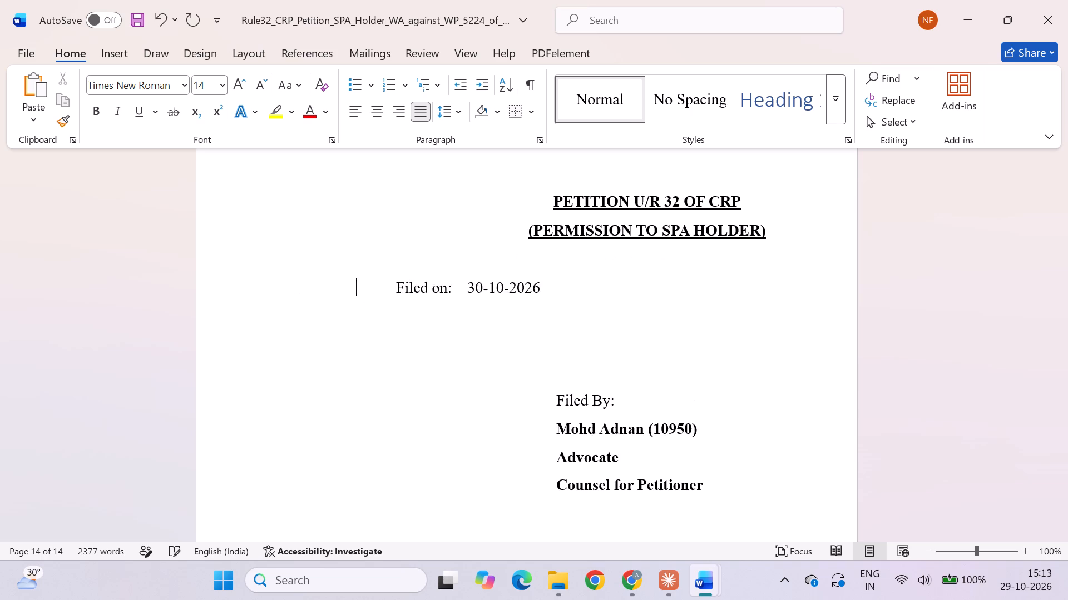
key("Tab")
key("Tab")
key("Tab")
key("Tab")
key("Tab")
key("Return")
Indent the docket's "Filed on: 30-10-2026" line with tabs until it aligns with "Filed By:" below it.
key("Tab")
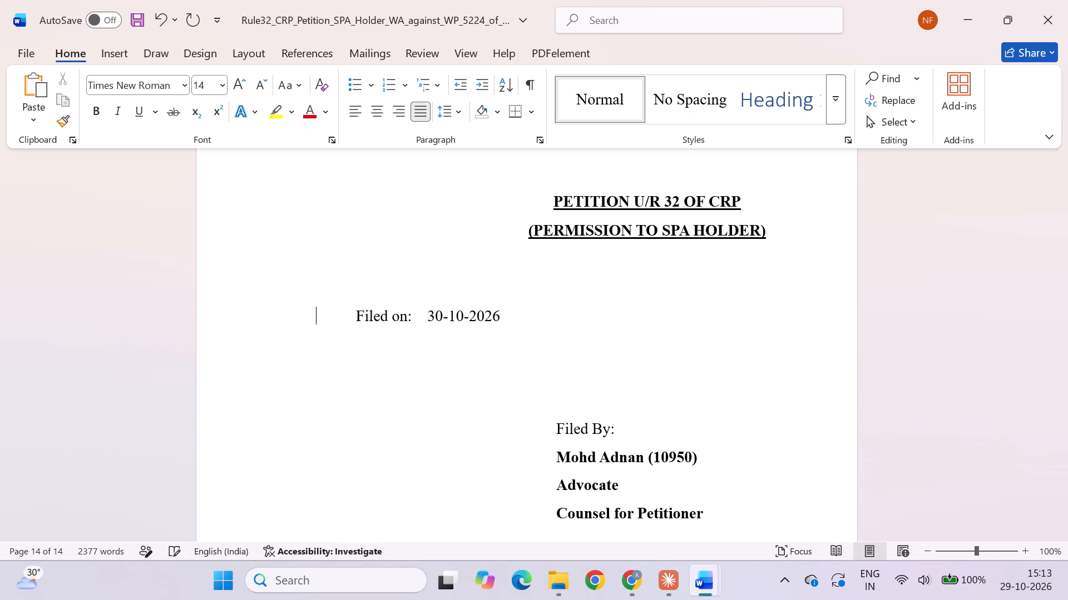
key("Tab")
key("Tab")
key("Tab")
key("Tab")
key("Tab")
key("Tab")
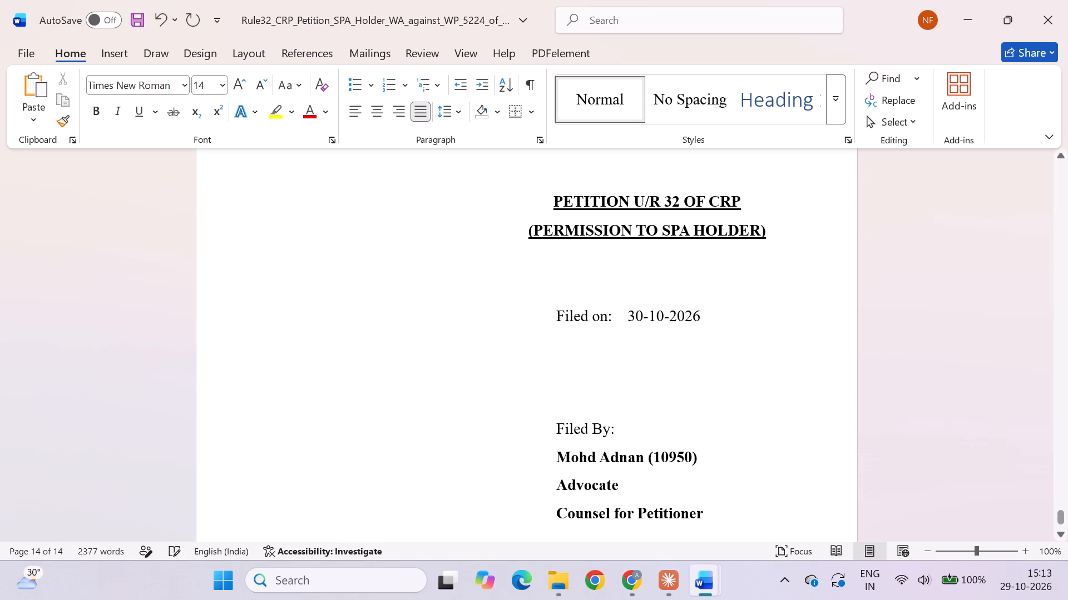
Save the Rule 32 petition and close both it and the Suspension Petition.
scroll(364, 364, "down", 2)
scroll(627, 442, "up", 9)
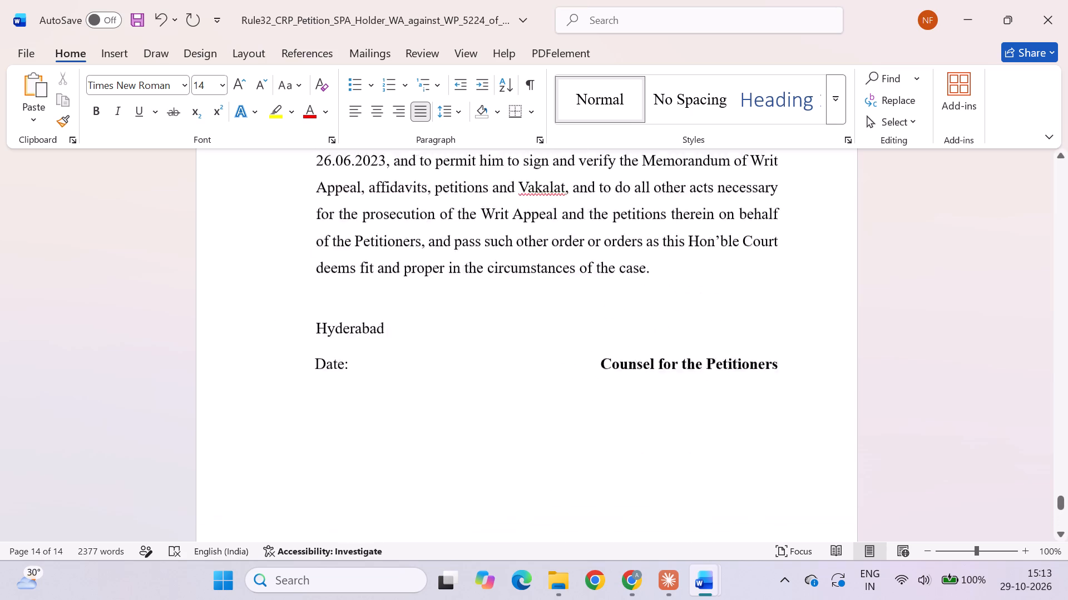
scroll(627, 442, "up", 9)
key("ctrl+s")
scroll(627, 442, "down", 1)
scroll(627, 442, "up", 13)
scroll(764, 378, "up", 12)
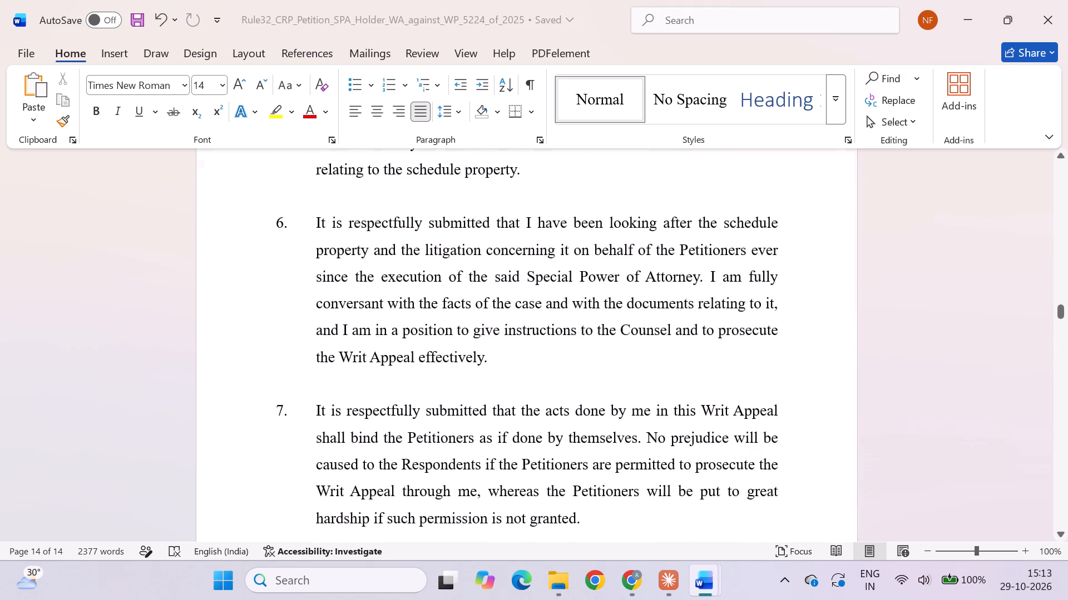
scroll(764, 378, "up", 20)
scroll(764, 378, "up", 7)
left_click(1067, 0)
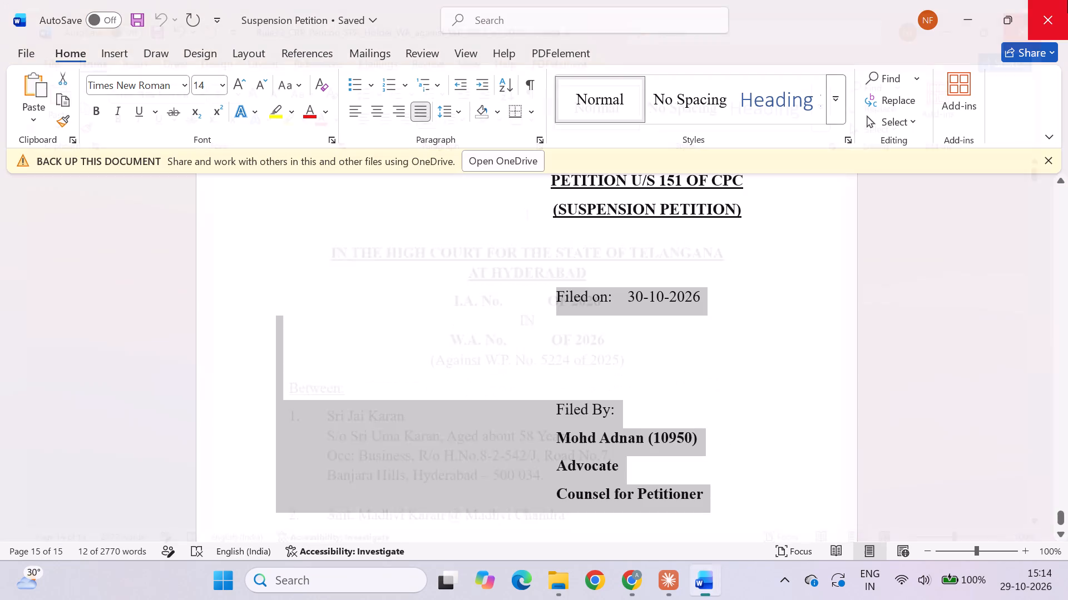
left_click(1062, 7)
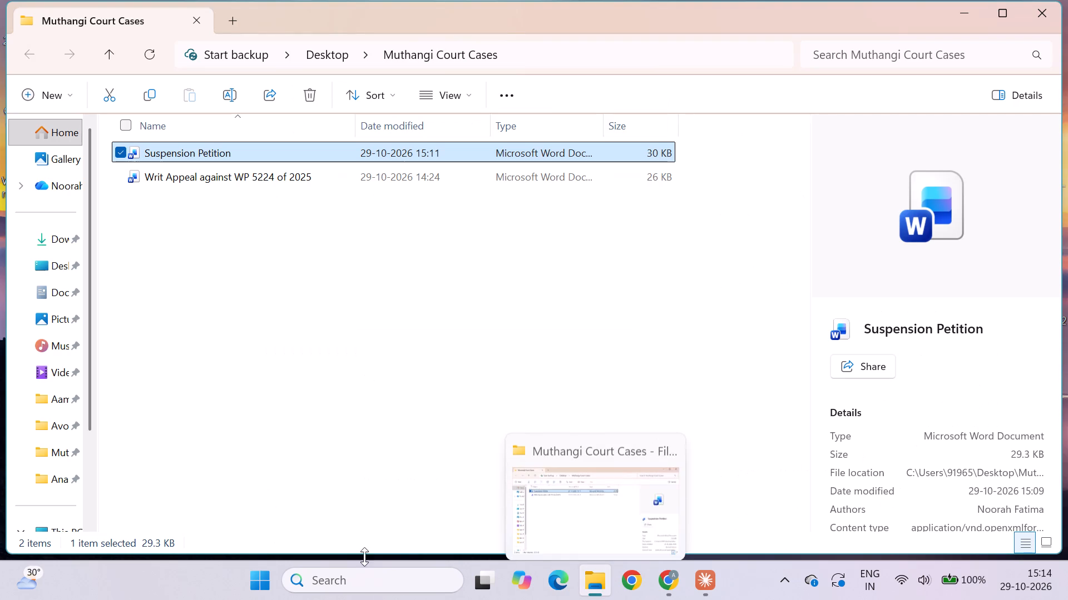
Relaunch Word and reopen the recent document Rule32_CRP_Petition_SPA_Holder_WA_against_WP_5224_of_2025.
left_click(349, 578)
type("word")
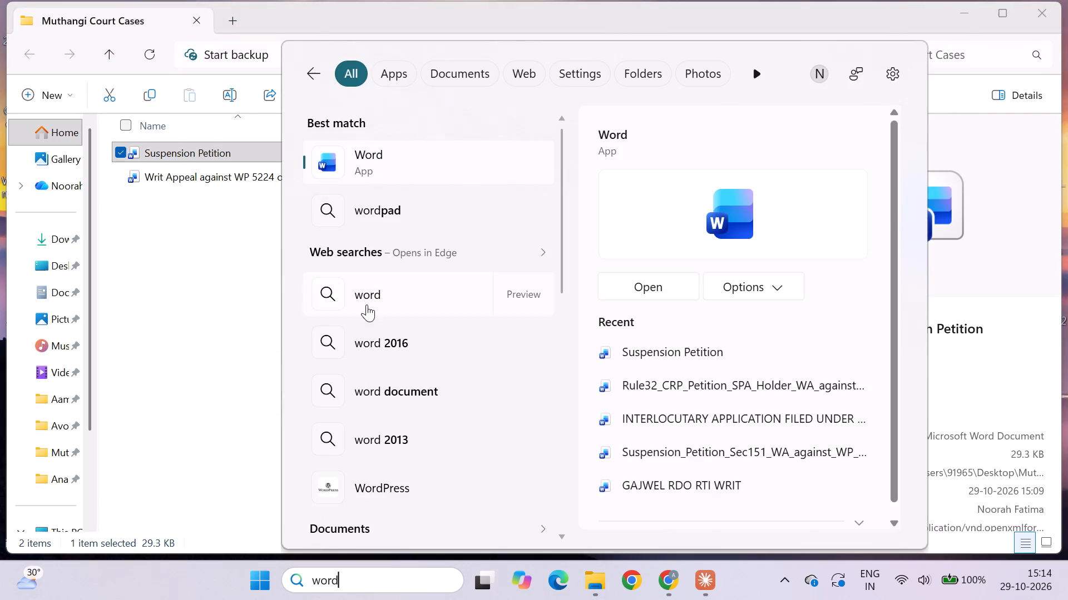
left_click(395, 212)
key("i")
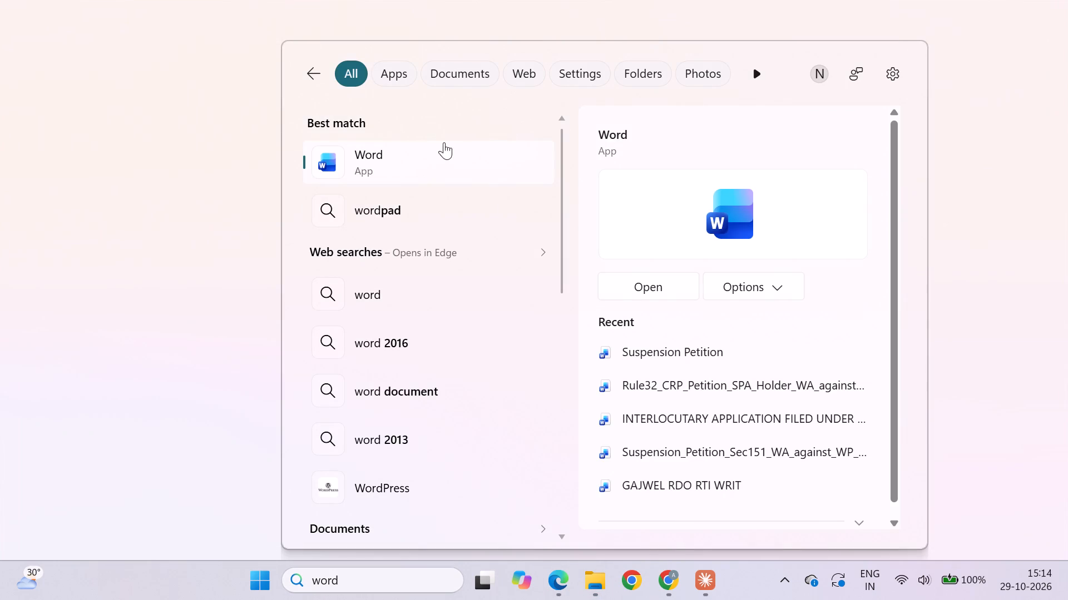
left_click(487, 169)
left_click(1065, 5)
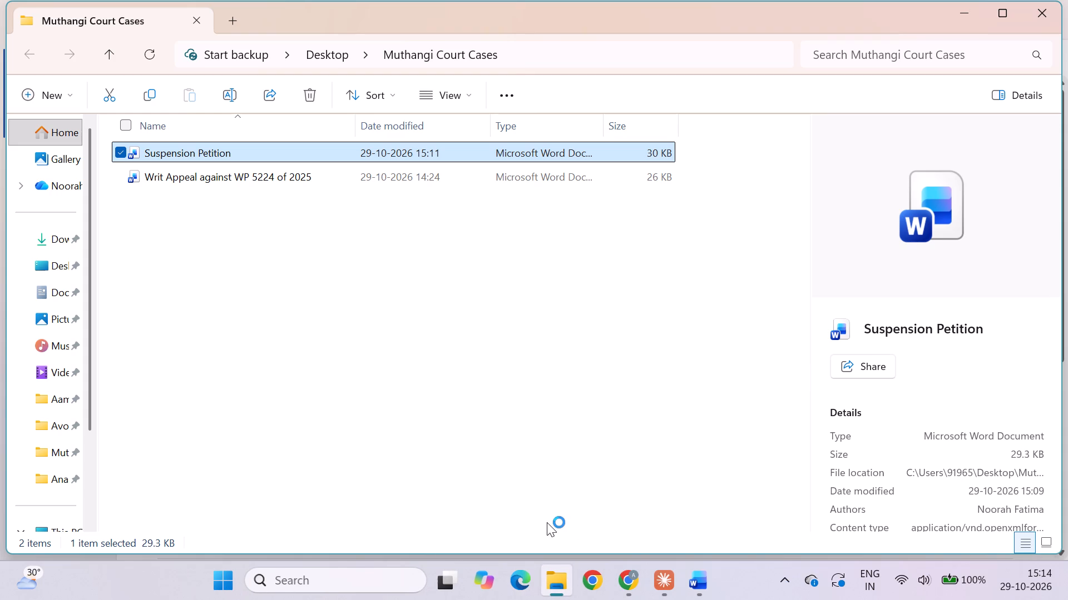
left_click(710, 509)
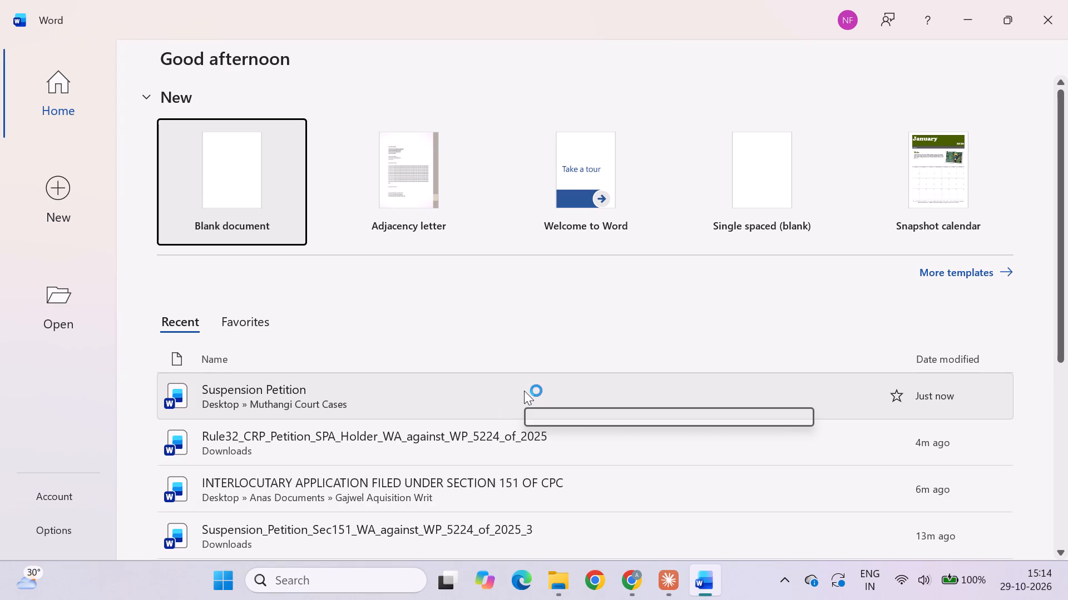
left_click(498, 429)
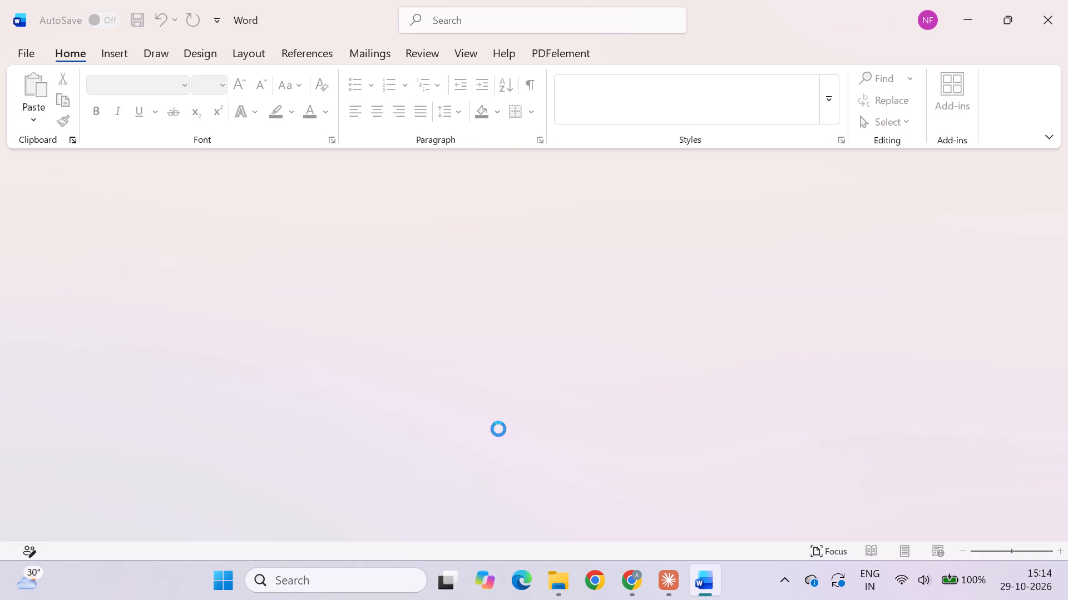
Look through the reopened Rule 32 petition's respondent list and affidavit to check their layout.
scroll(498, 429, "down", 6)
scroll(498, 429, "up", 1)
scroll(498, 429, "down", 2)
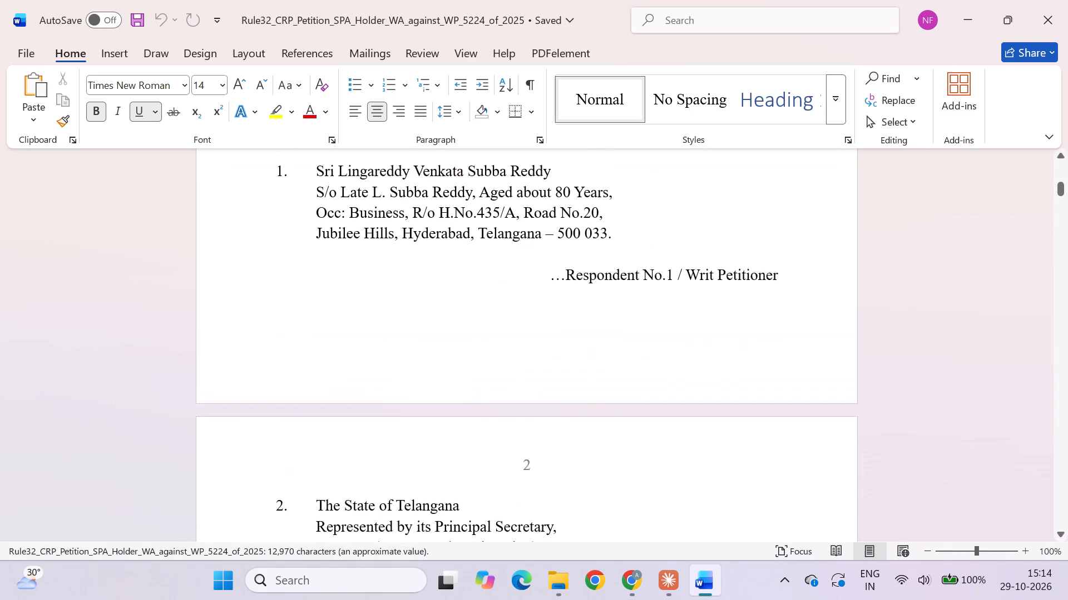
scroll(498, 429, "down", 5)
scroll(498, 429, "up", 2)
scroll(498, 429, "down", 1)
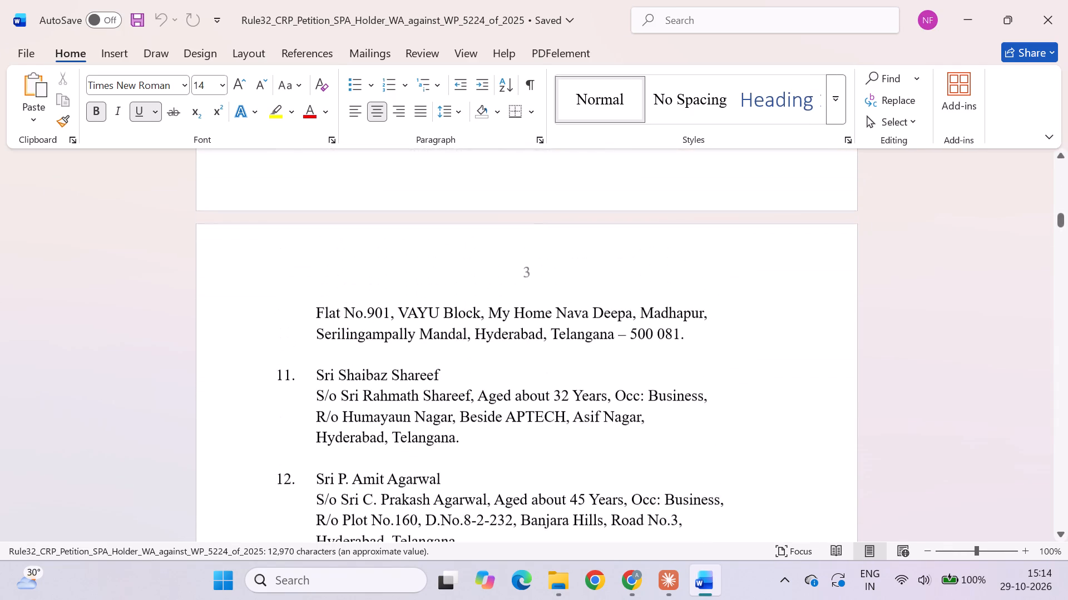
scroll(498, 429, "down", 1)
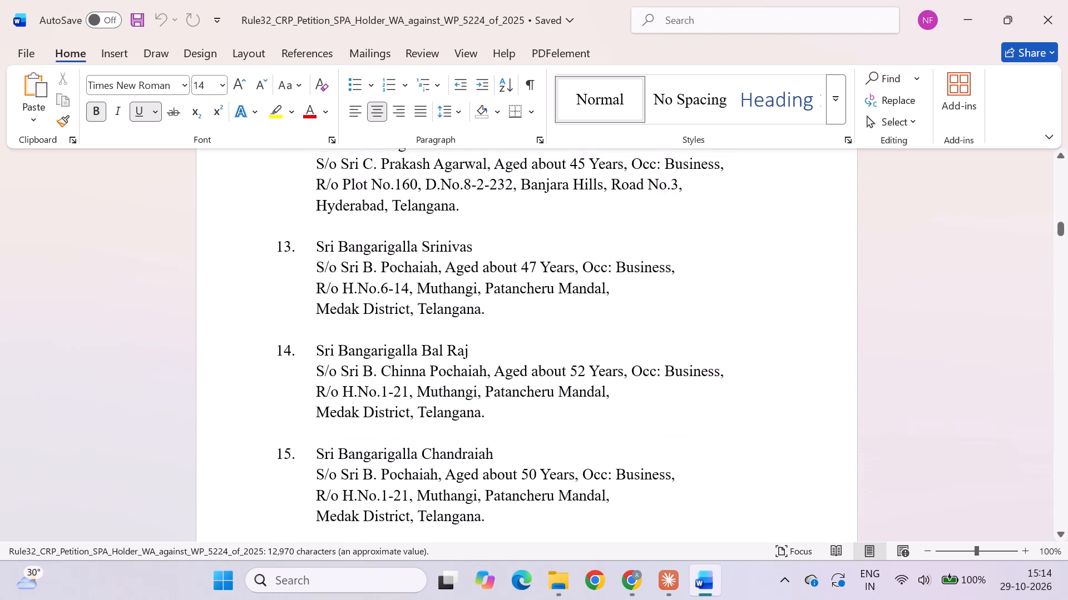
scroll(498, 429, "down", 1)
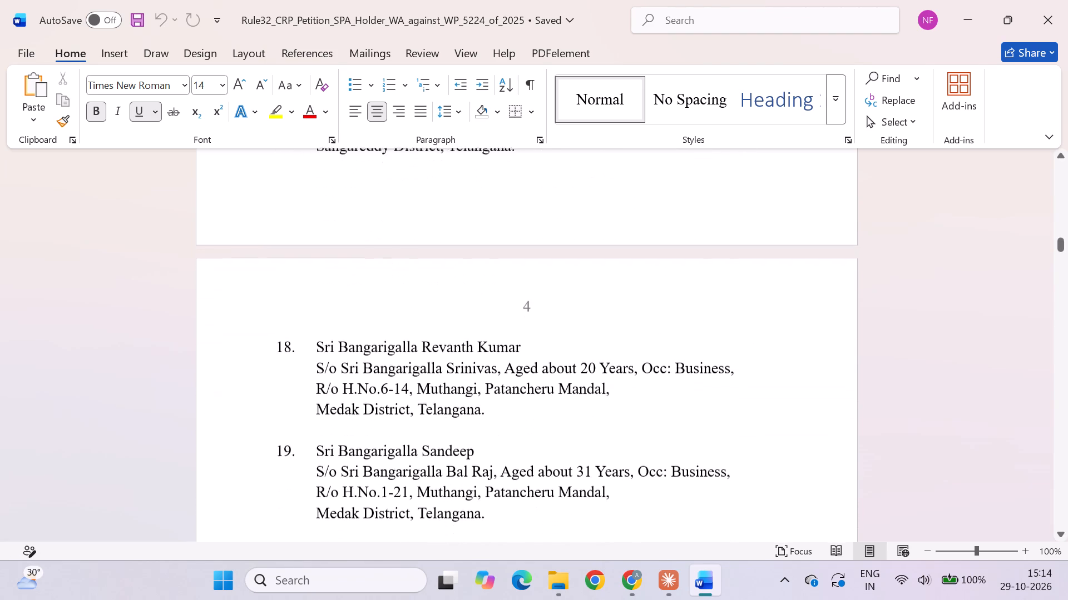
left_click(445, 283)
scroll(445, 283, "down", 7)
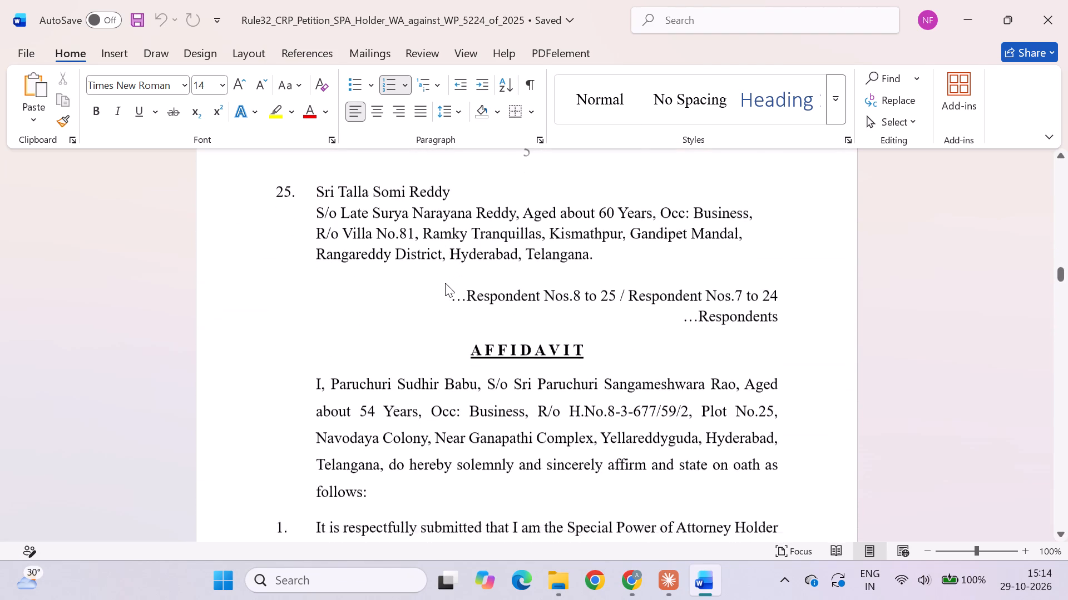
scroll(445, 283, "down", 4)
scroll(445, 283, "up", 1)
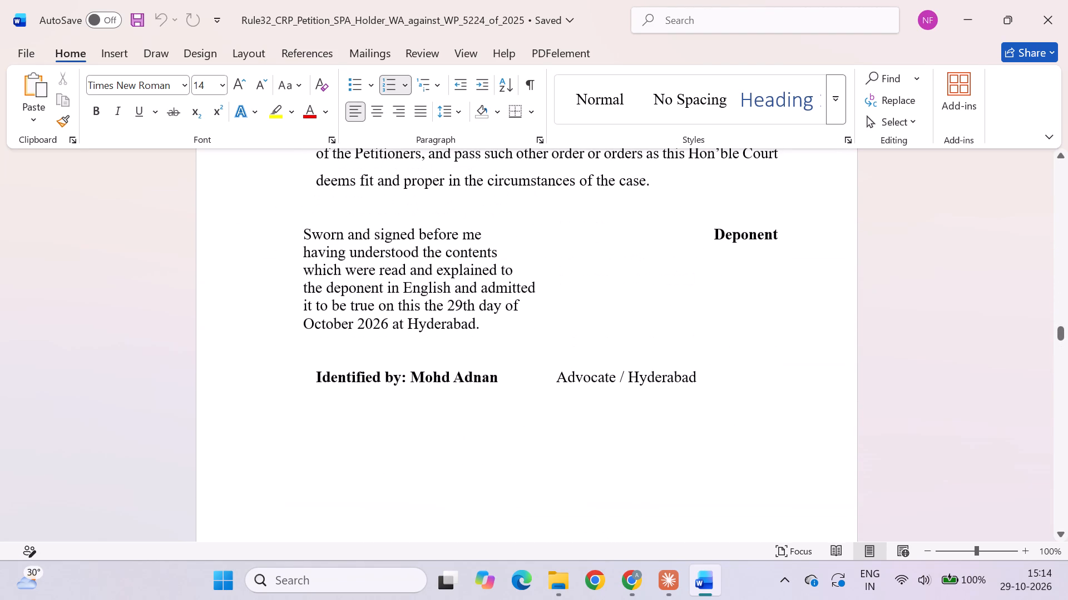
scroll(445, 283, "up", 1)
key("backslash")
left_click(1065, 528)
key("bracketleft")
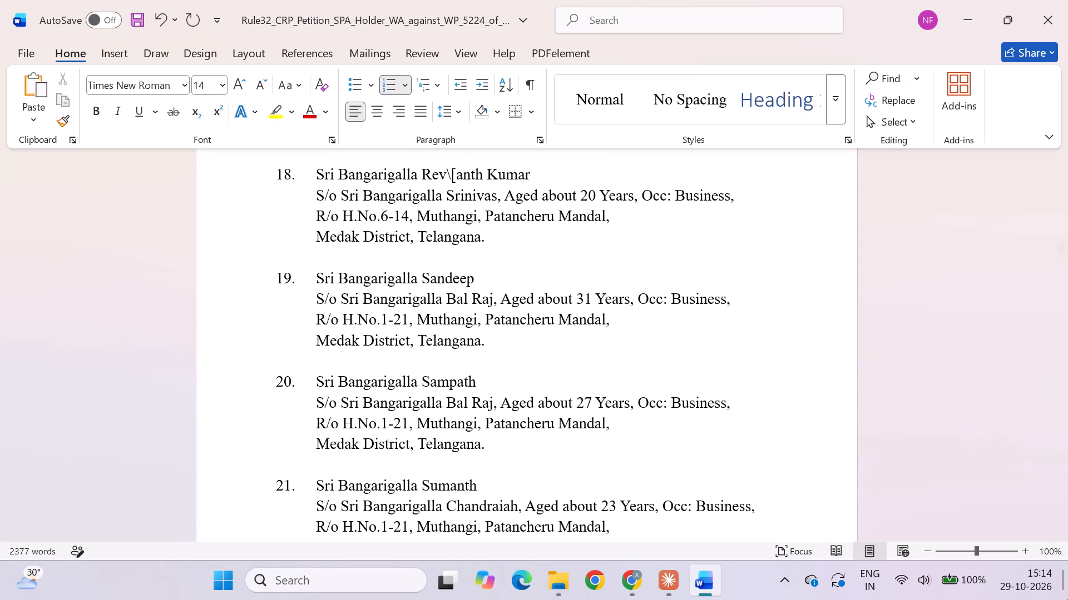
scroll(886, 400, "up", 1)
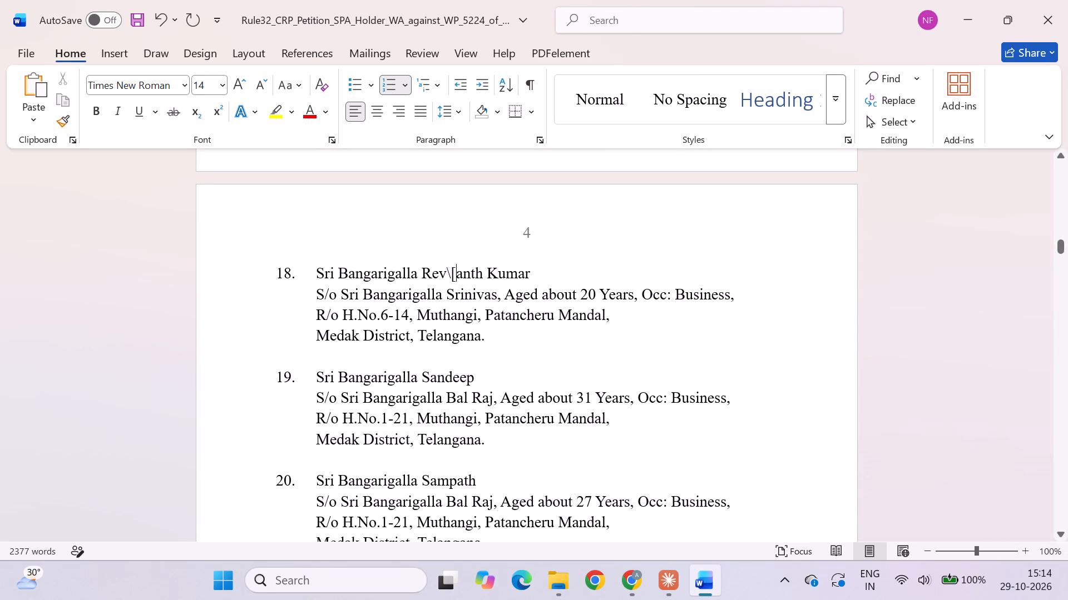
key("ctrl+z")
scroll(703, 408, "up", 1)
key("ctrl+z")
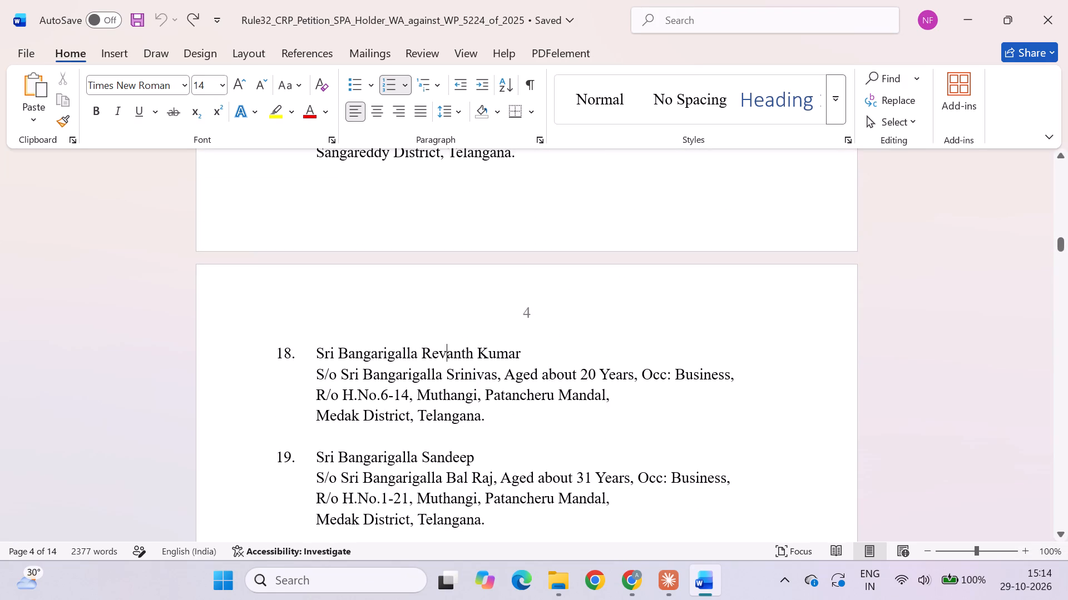
Check the Rule 32 petition's layout from page 4 through the affidavit, verification and petition to the final docket.
scroll(703, 408, "down", 6)
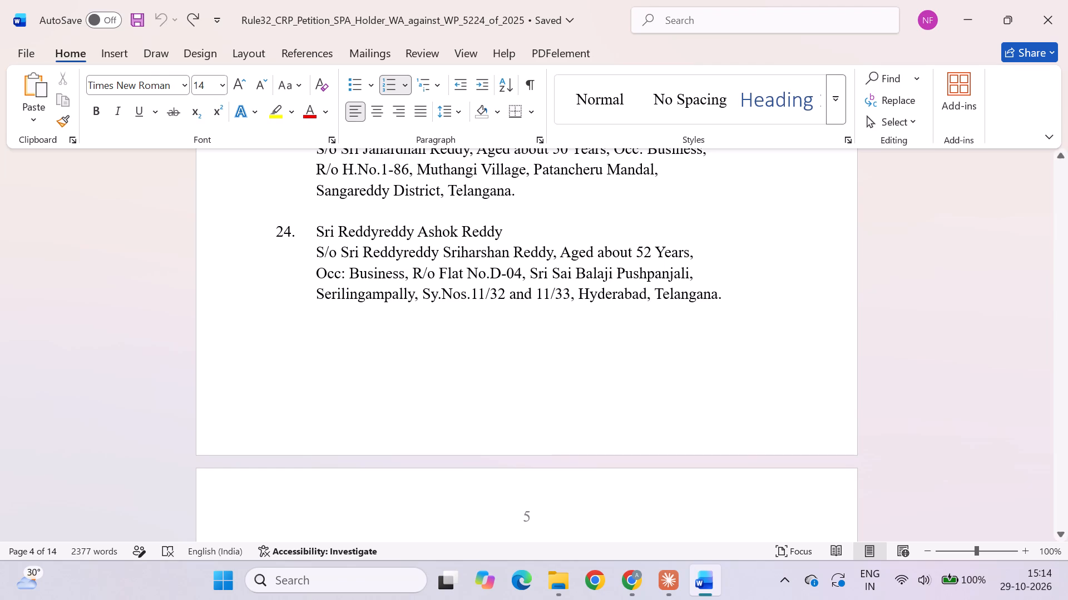
scroll(620, 308, "down", 9)
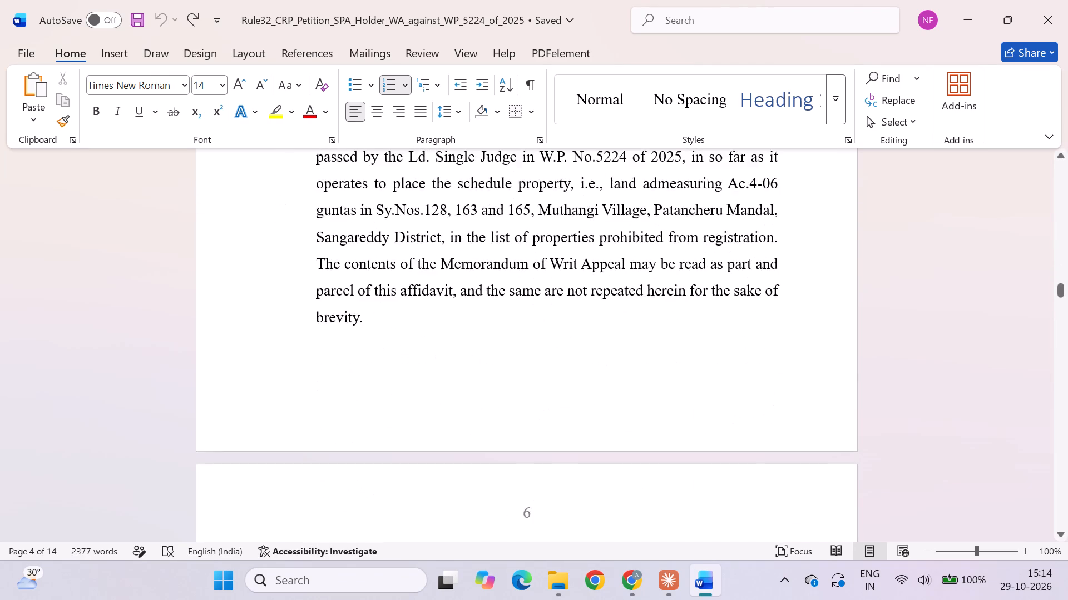
scroll(620, 308, "down", 2)
scroll(620, 308, "up", 1)
scroll(562, 333, "down", 6)
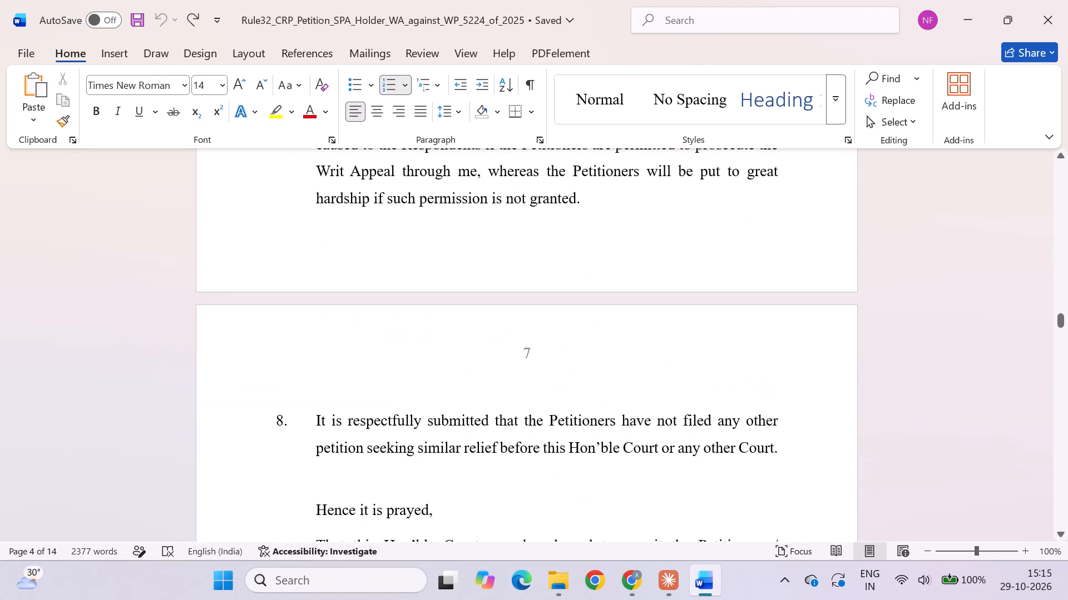
scroll(562, 333, "down", 3)
scroll(451, 414, "down", 1)
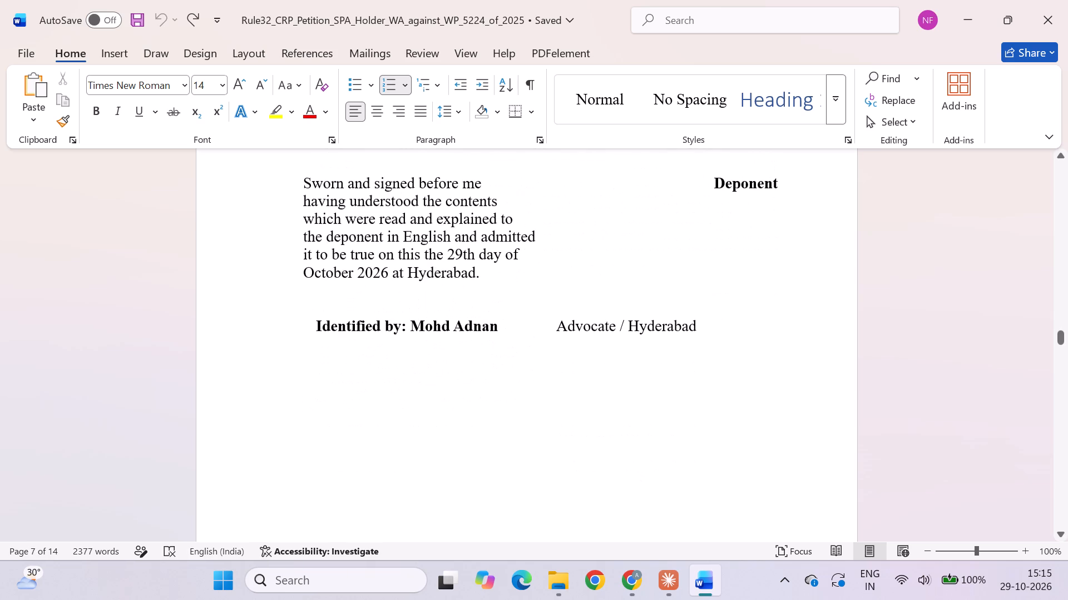
scroll(451, 414, "down", 6)
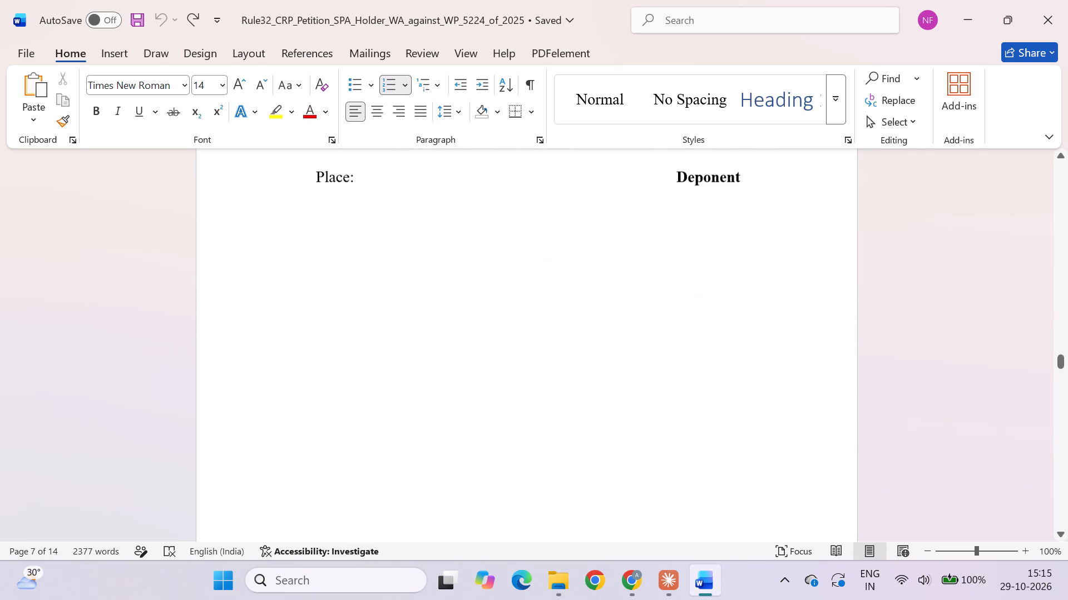
scroll(451, 414, "down", 13)
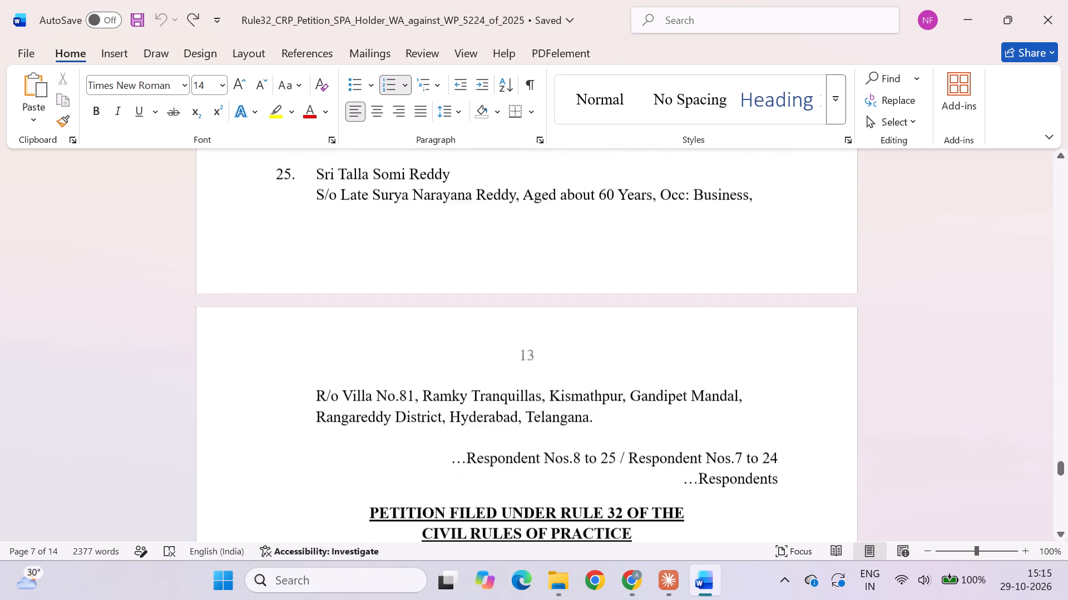
scroll(451, 414, "down", 9)
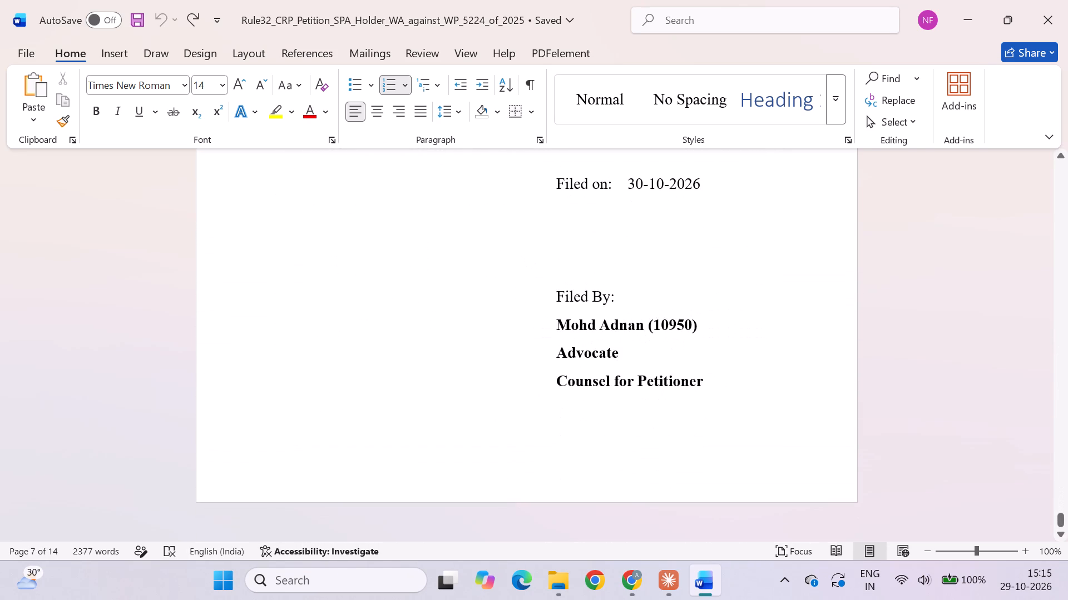
Save a copy of the petition as "Rule 32" in the Muthangi Court Cases folder.
left_click(38, 61)
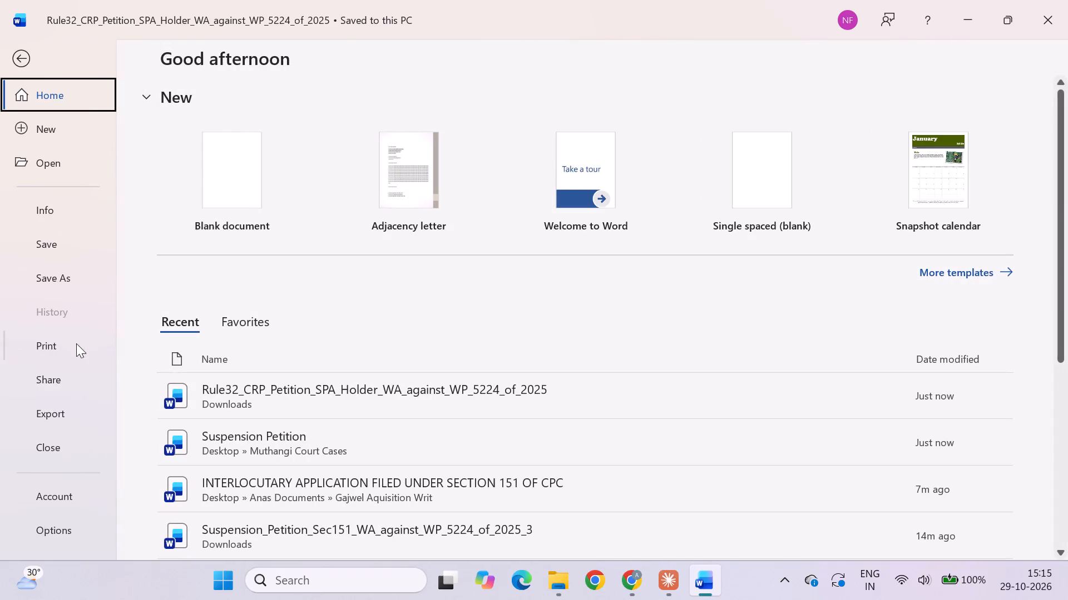
left_click(80, 277)
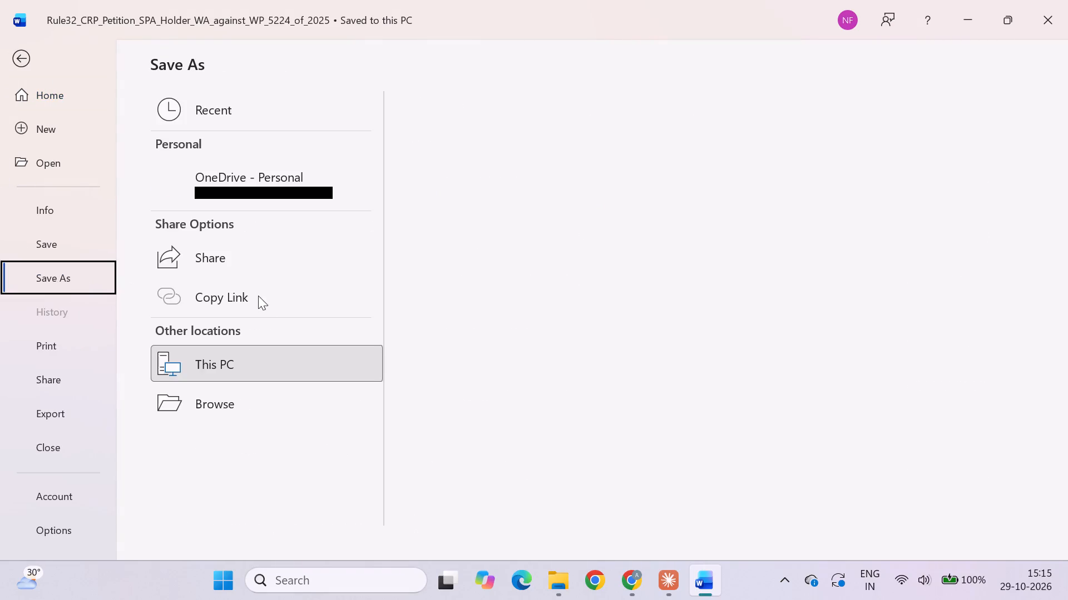
left_click(270, 431)
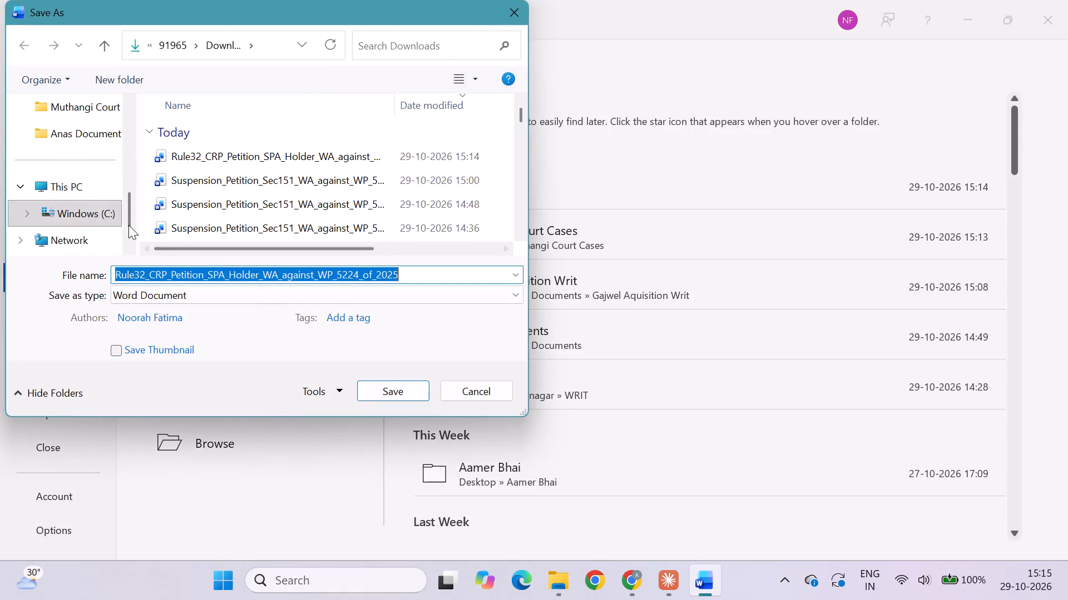
double_click(81, 116)
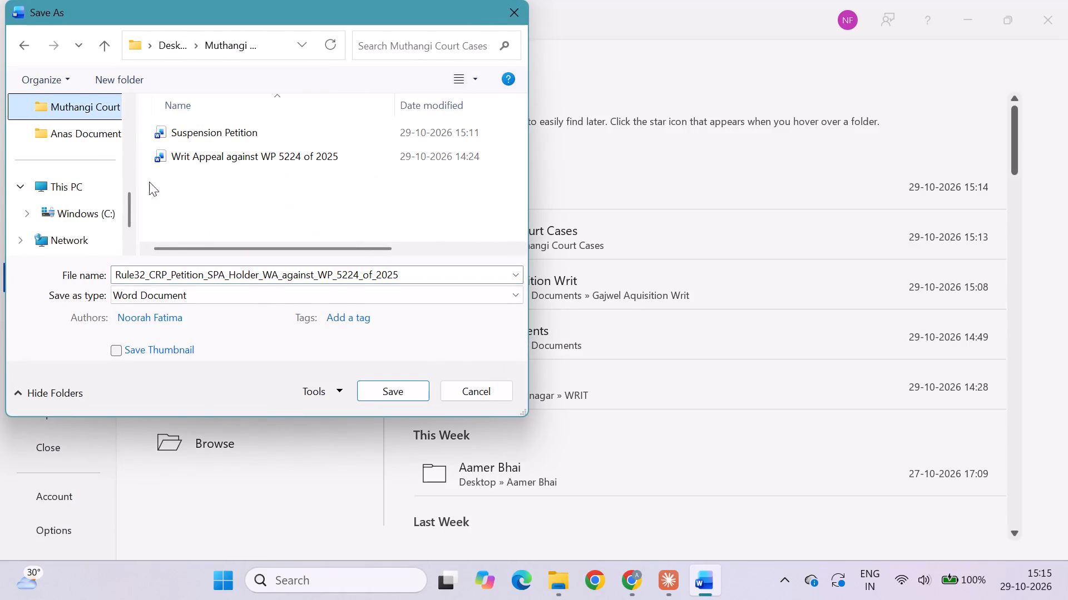
left_click(221, 274)
key("BackSpace")
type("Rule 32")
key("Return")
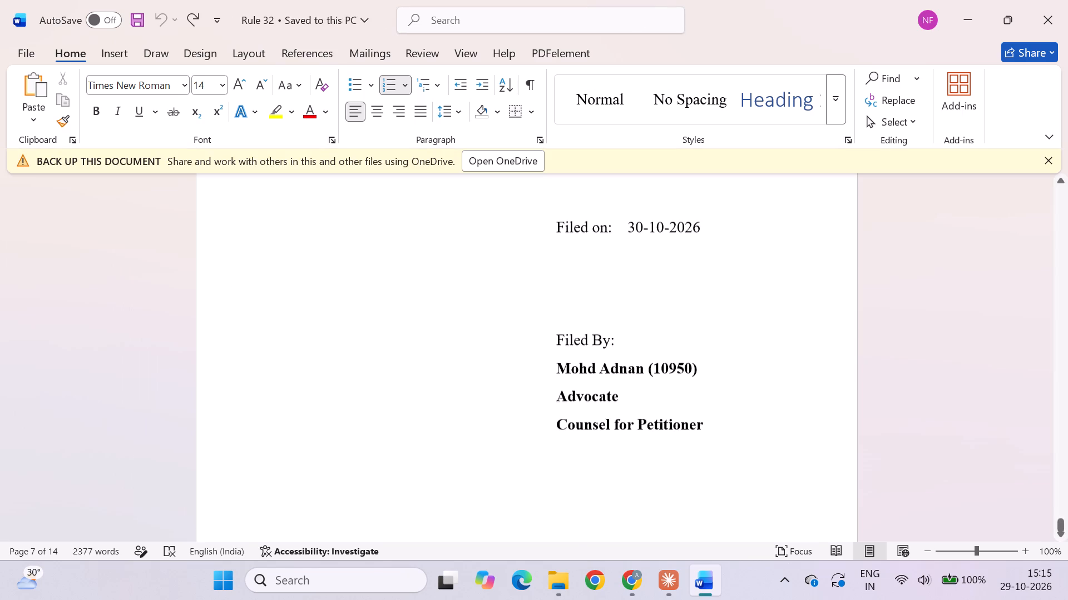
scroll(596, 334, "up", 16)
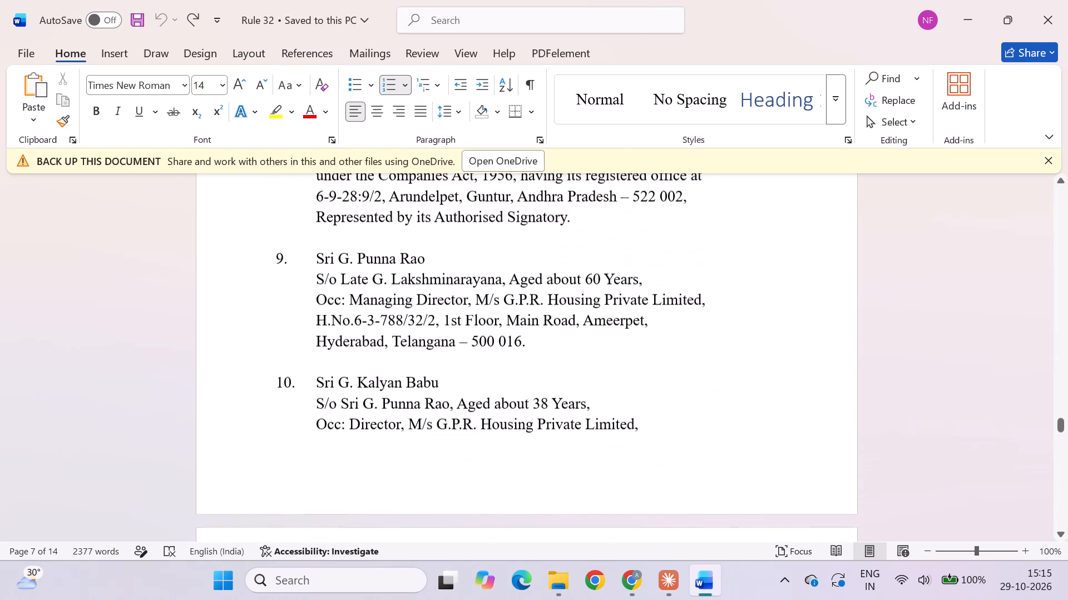
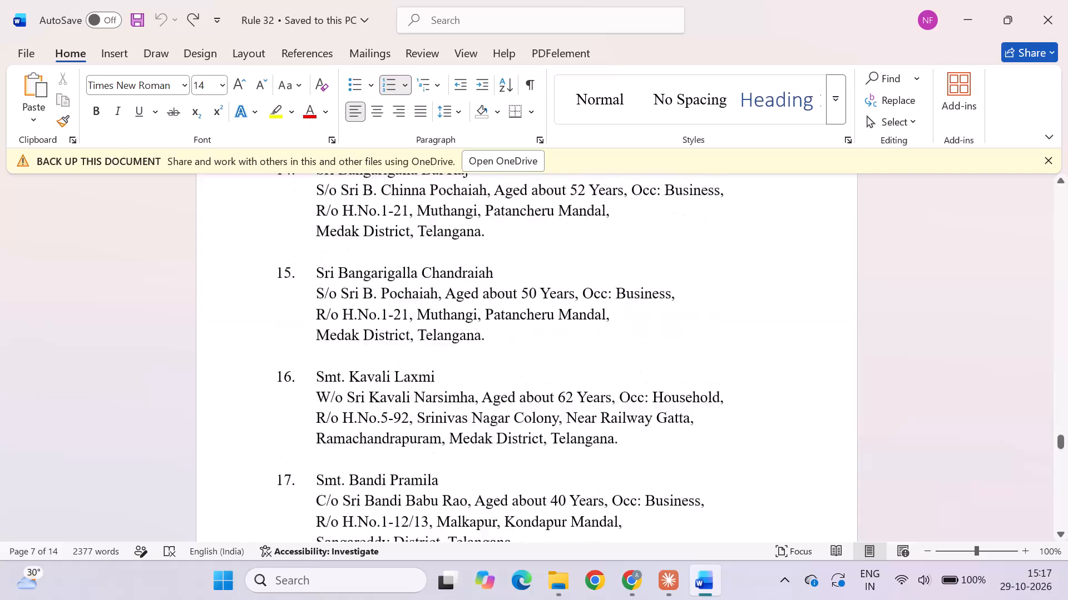
Print two copies of the Rule 32 petition on the Brother DCP-L5510DN printer, with 2-sided printing set in its properties.
scroll(505, 439, "up", 5)
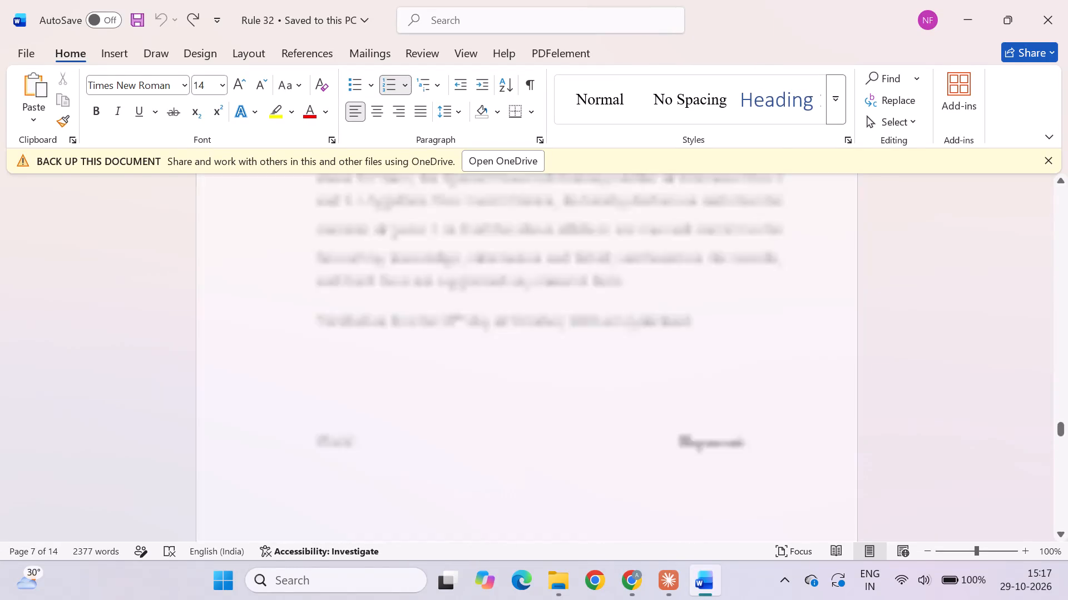
scroll(505, 439, "up", 3)
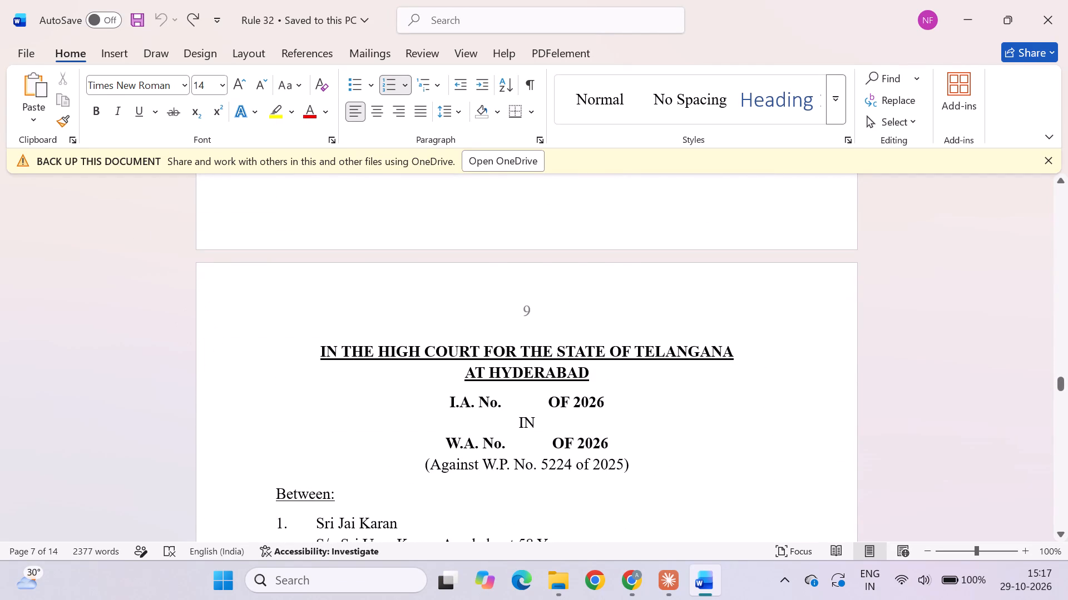
key("ctrl+p")
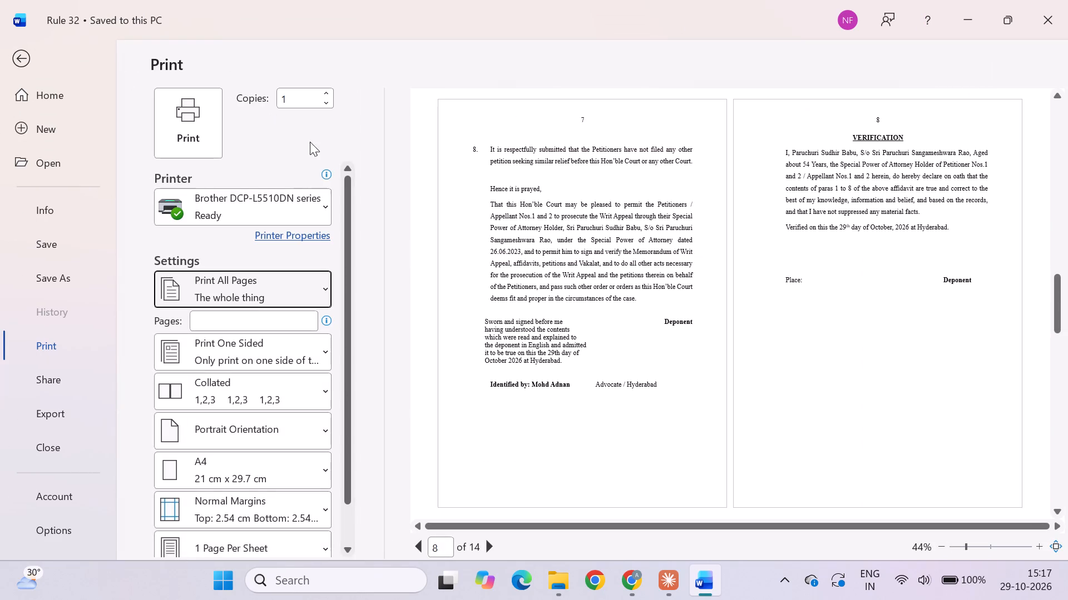
left_click(317, 239)
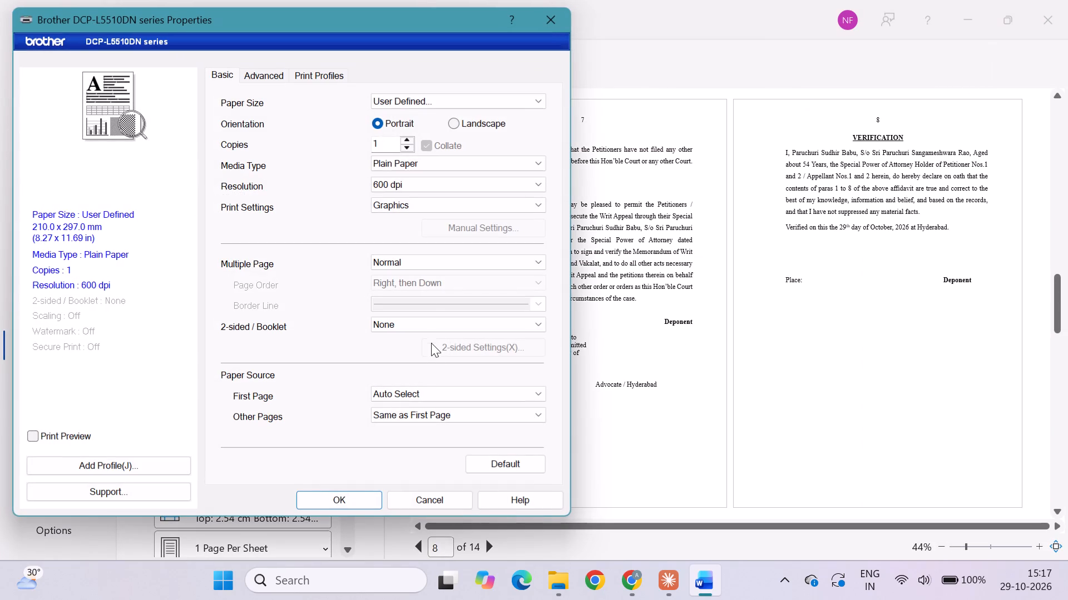
left_click(432, 302)
left_click(426, 316)
left_click(426, 323)
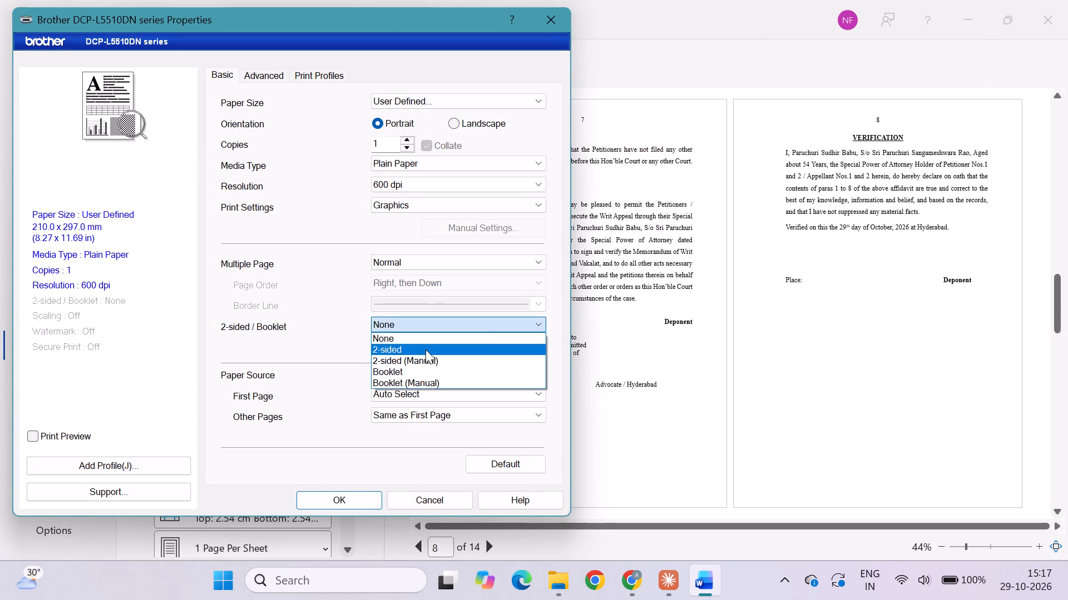
left_click(426, 349)
left_click(566, 406)
left_click(364, 503)
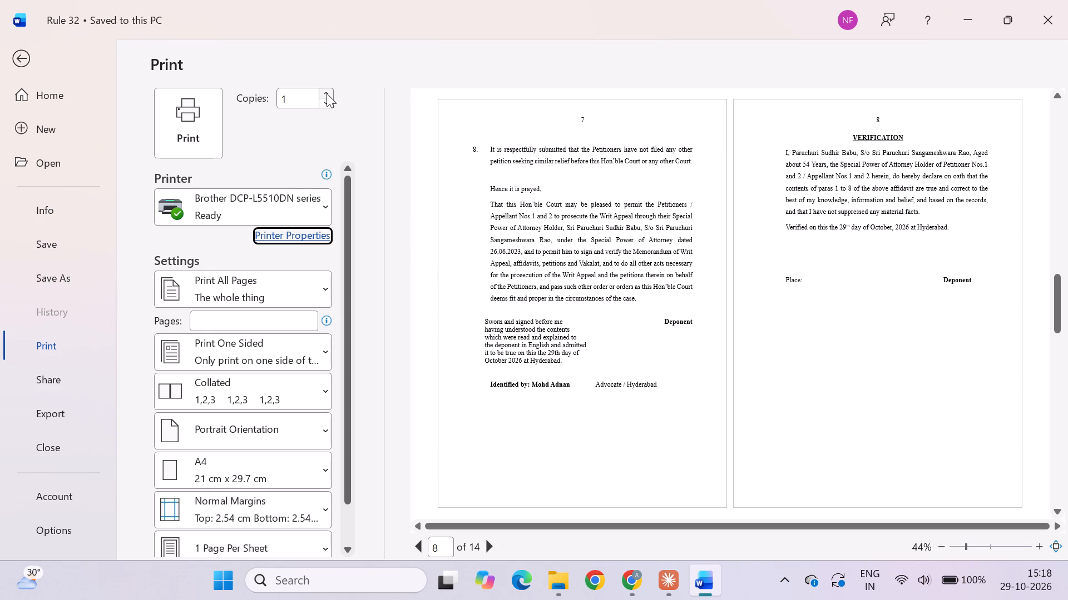
left_click(327, 93)
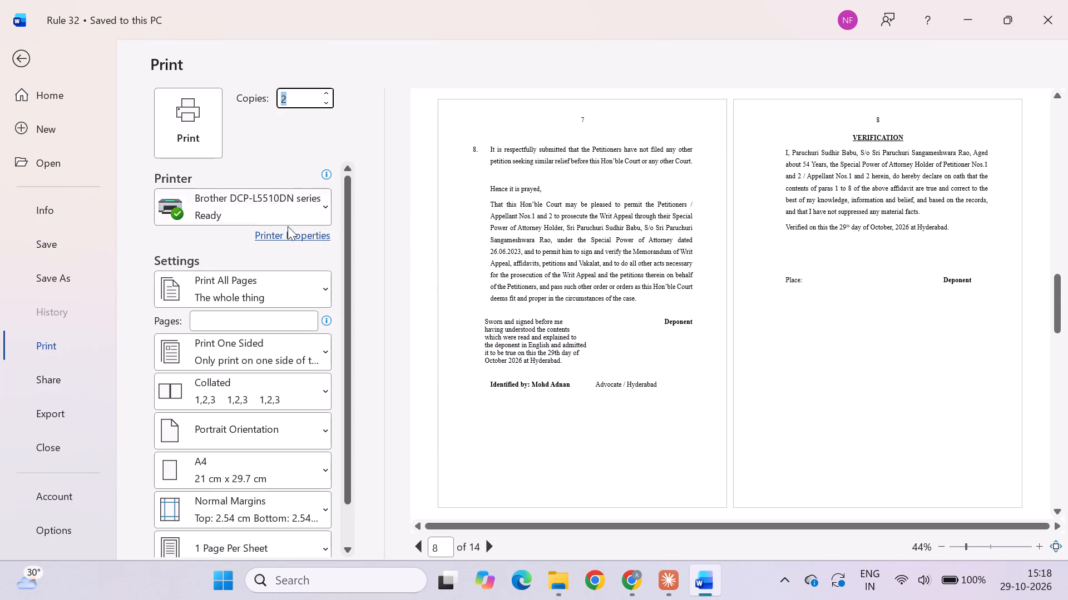
left_click(212, 143)
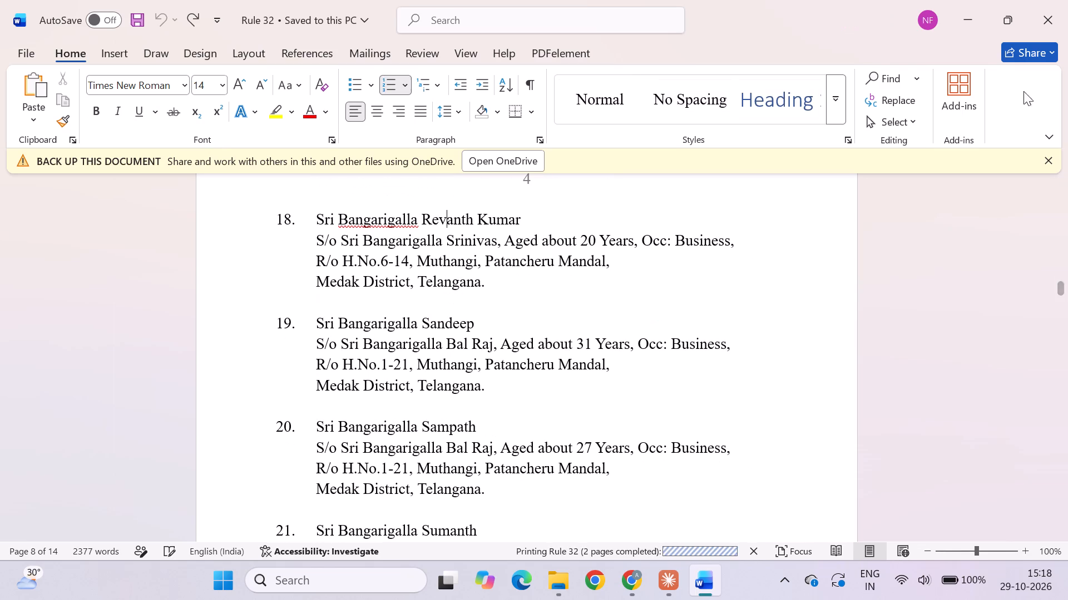
Close the Rule 32 petition and reopen it from the Muthangi Court Cases folder.
right_click(1067, 0)
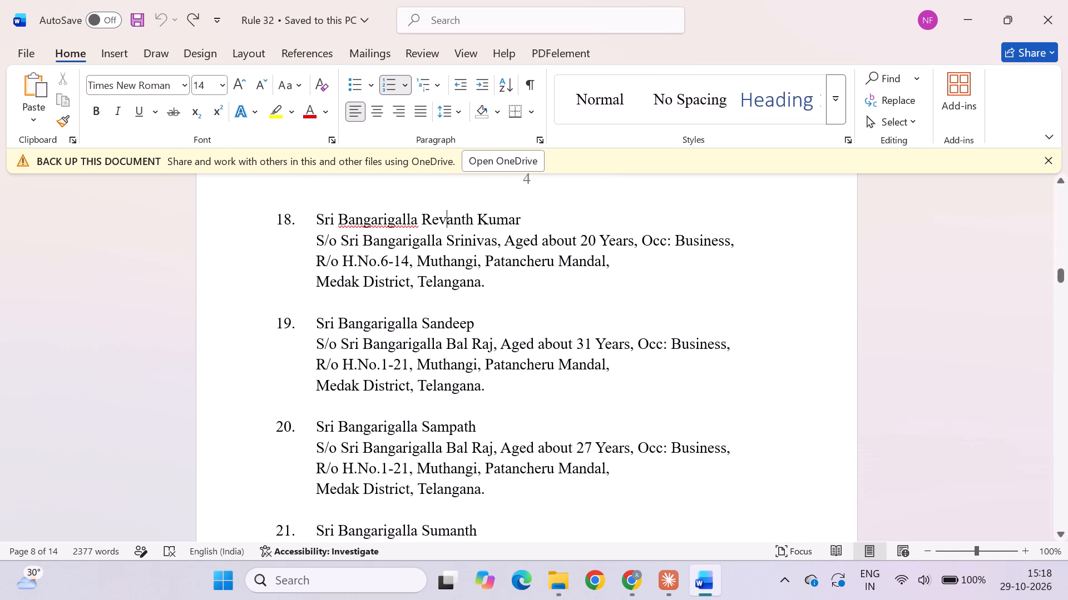
left_click(1066, 13)
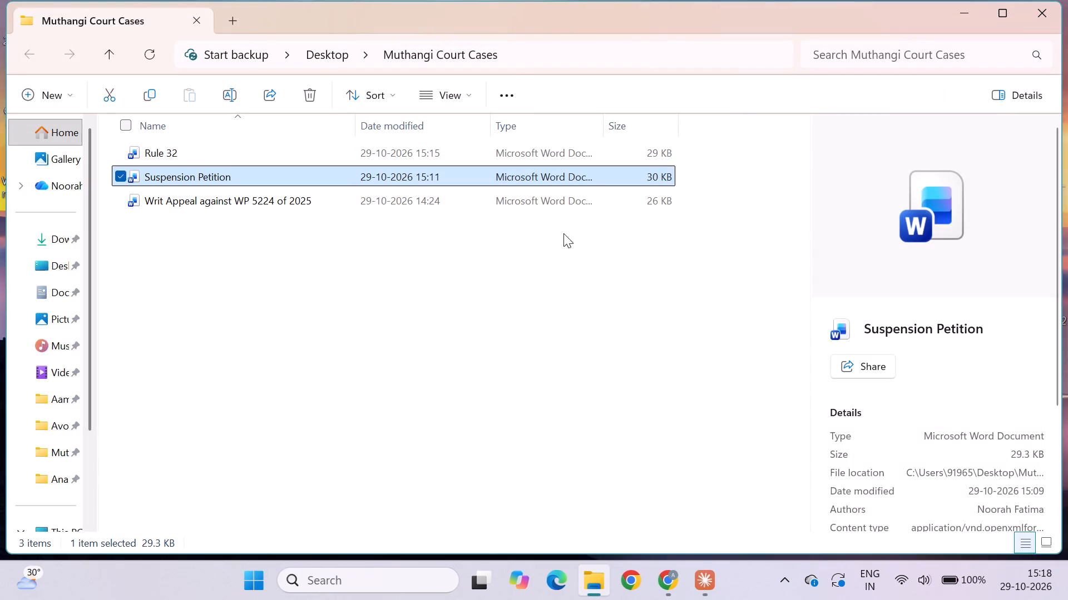
double_click(311, 158)
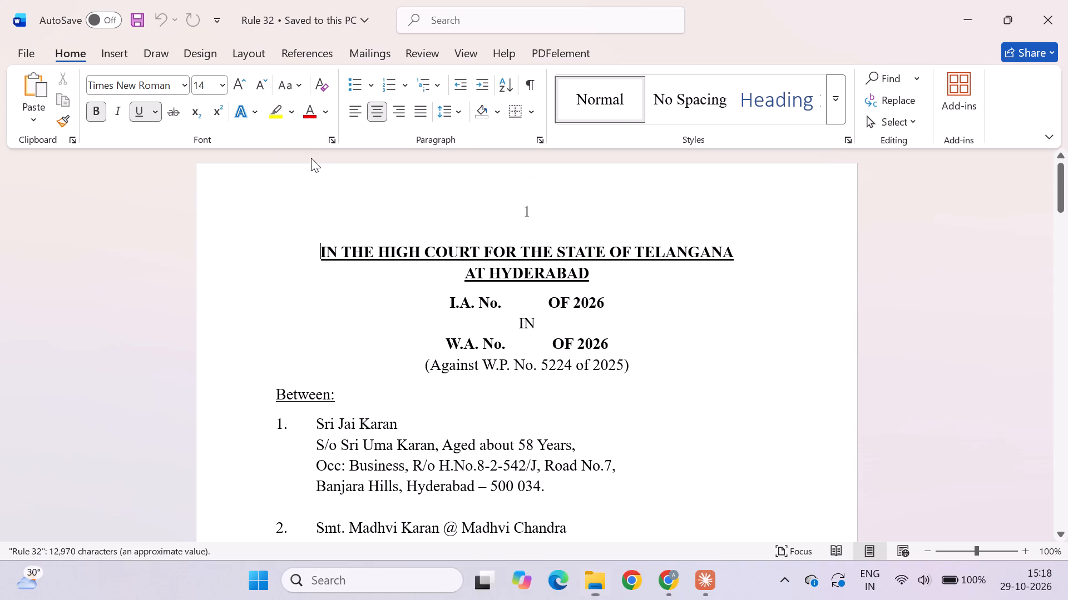
Look through the reopened Rule 32 petition from the first page past the affidavit and verification to the petition heading on page 9.
scroll(448, 271, "down", 8)
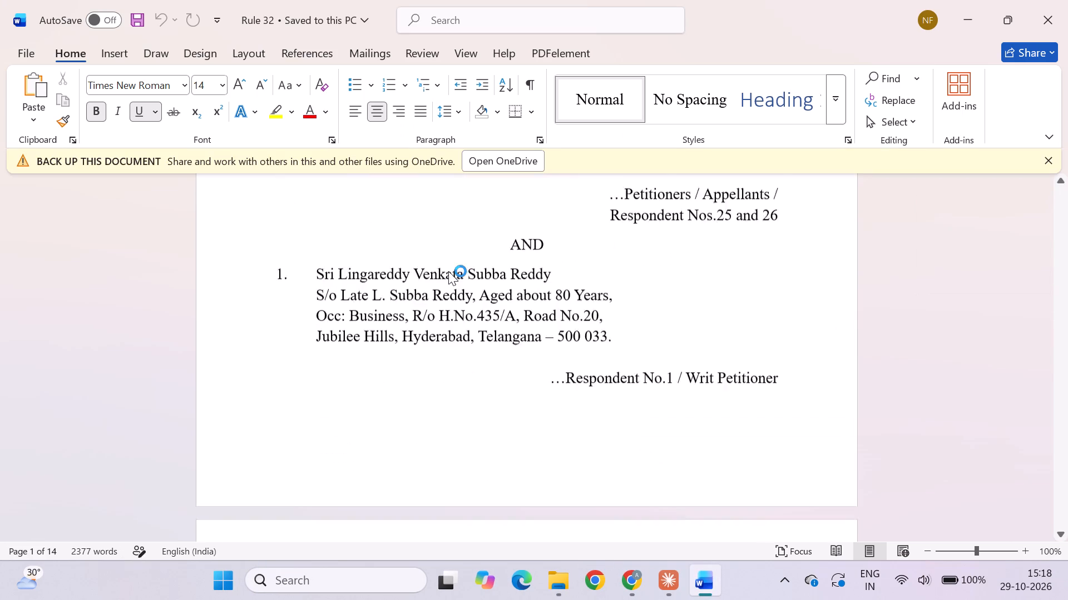
scroll(448, 271, "down", 1)
scroll(460, 332, "down", 11)
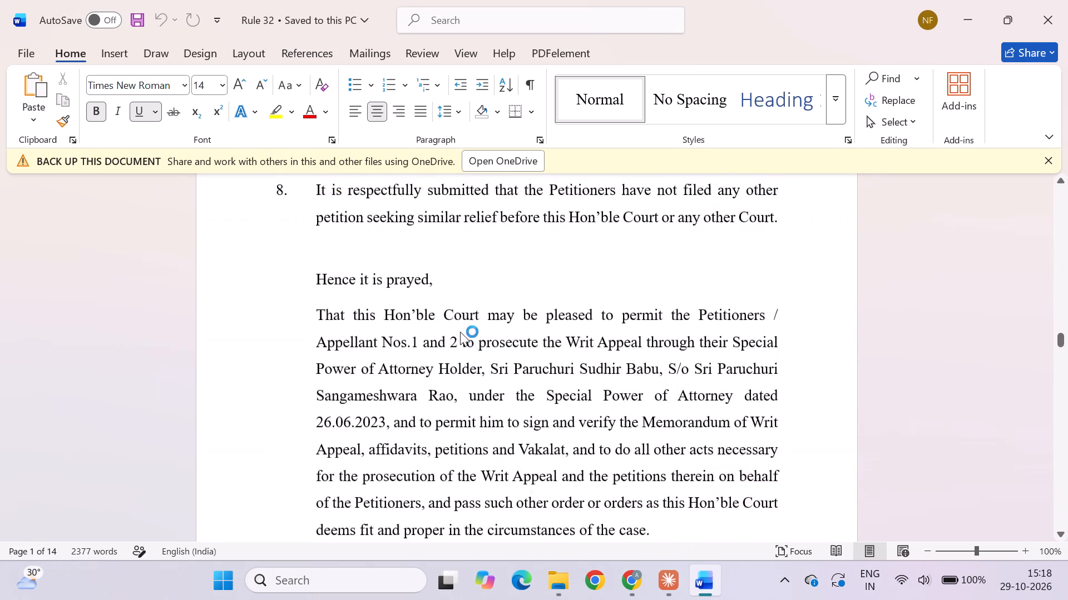
scroll(460, 332, "down", 4)
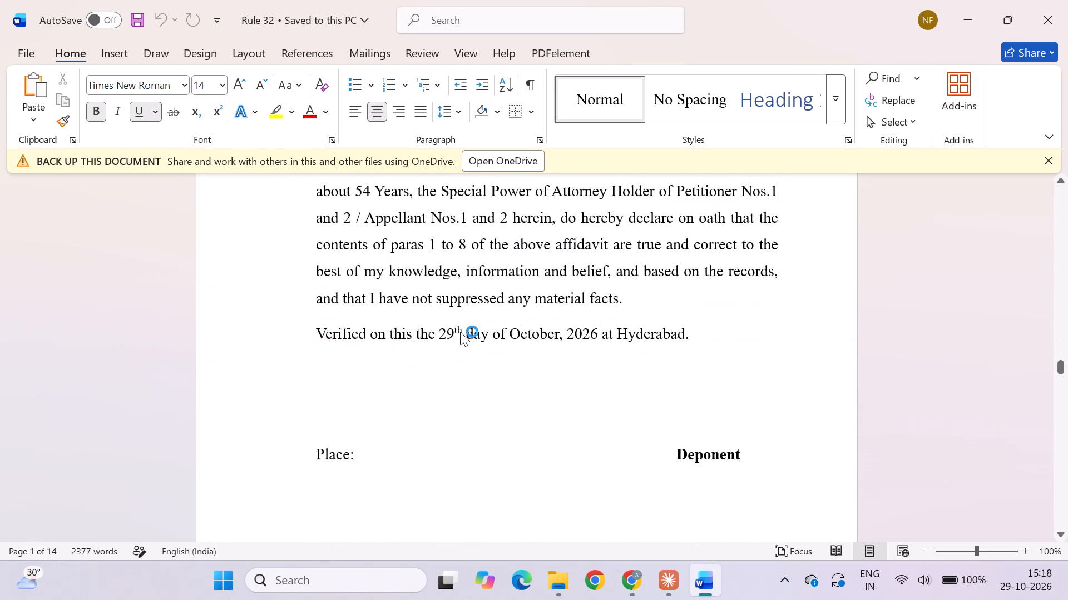
scroll(460, 332, "down", 5)
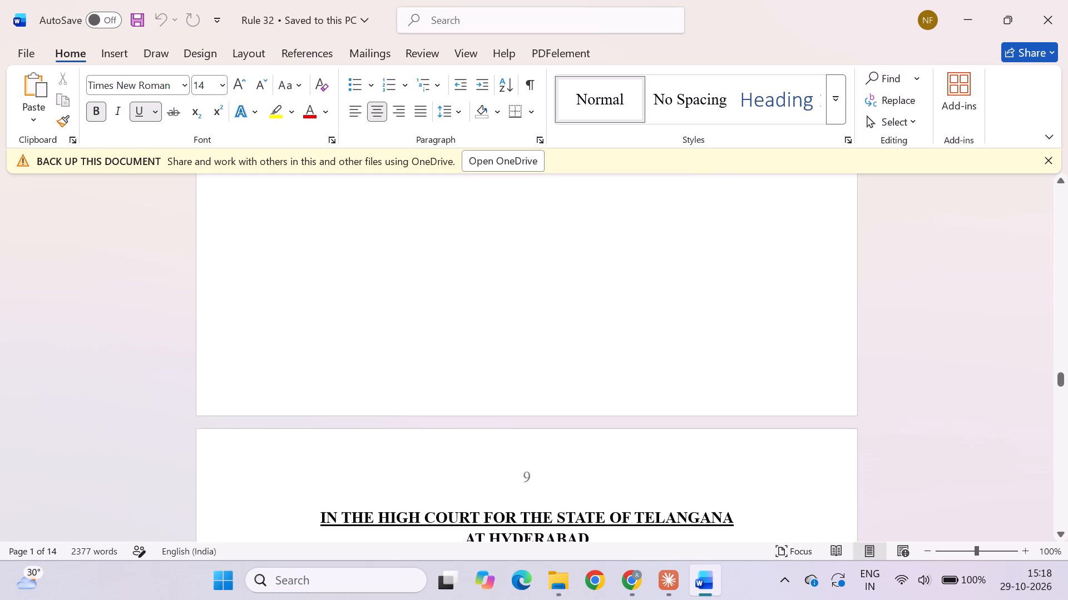
scroll(460, 332, "down", 1)
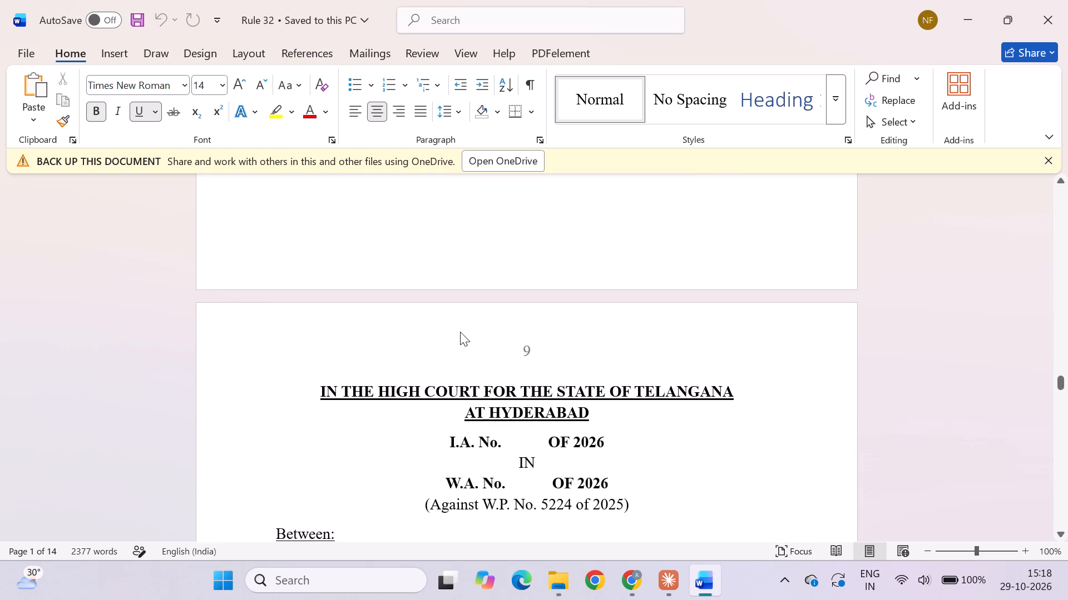
scroll(460, 332, "down", 2)
scroll(460, 332, "up", 1)
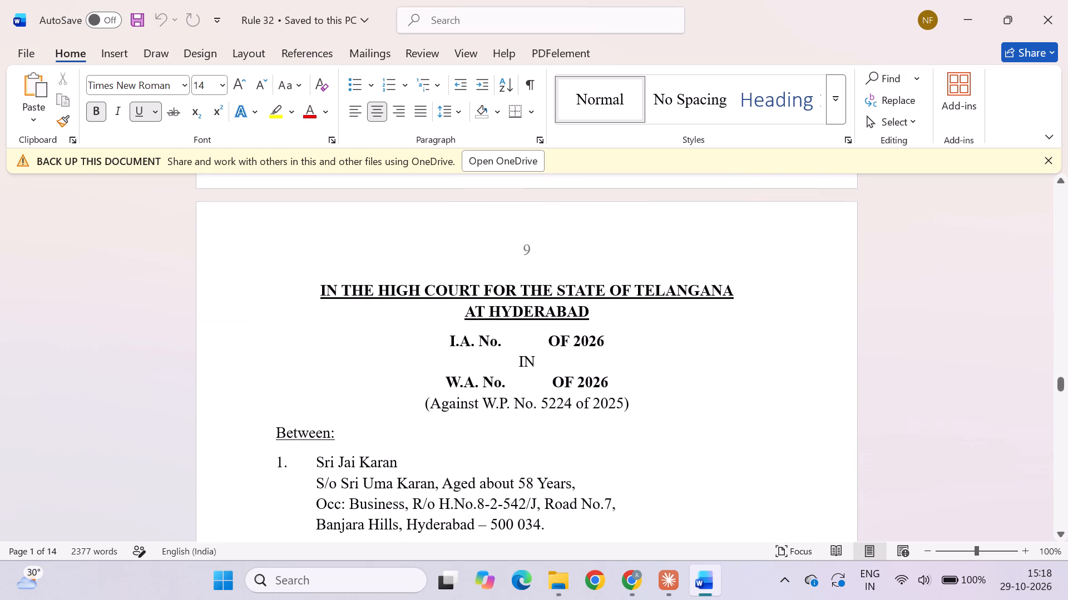
Print another two copies of the whole Rule 32 petition on the Brother DCP-L5510DN printer, set to 2-sided.
key("ctrl+p")
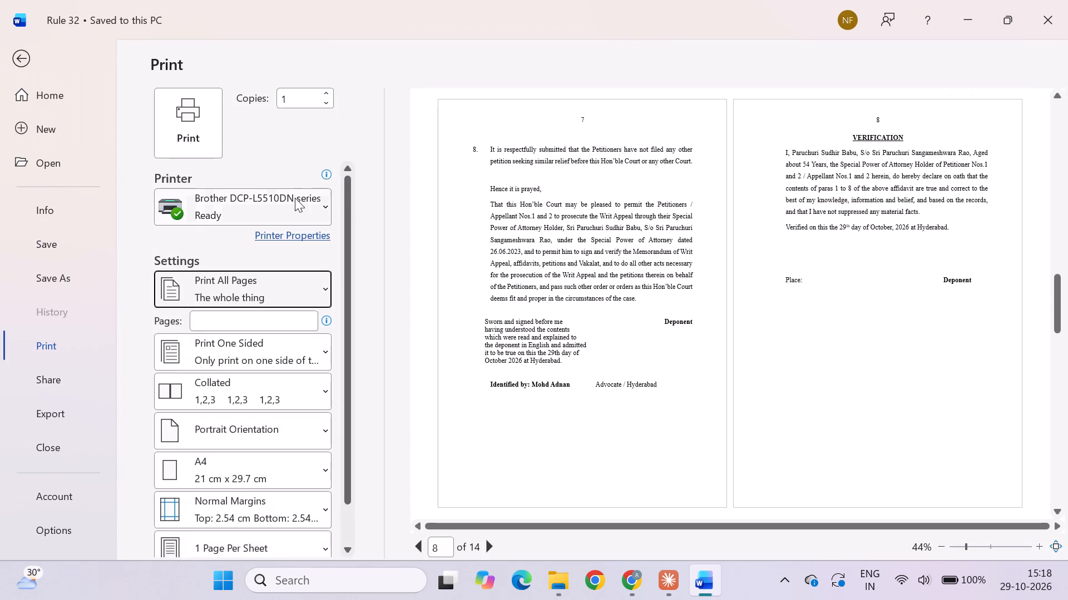
left_click(315, 214)
left_click(315, 214)
left_click(314, 235)
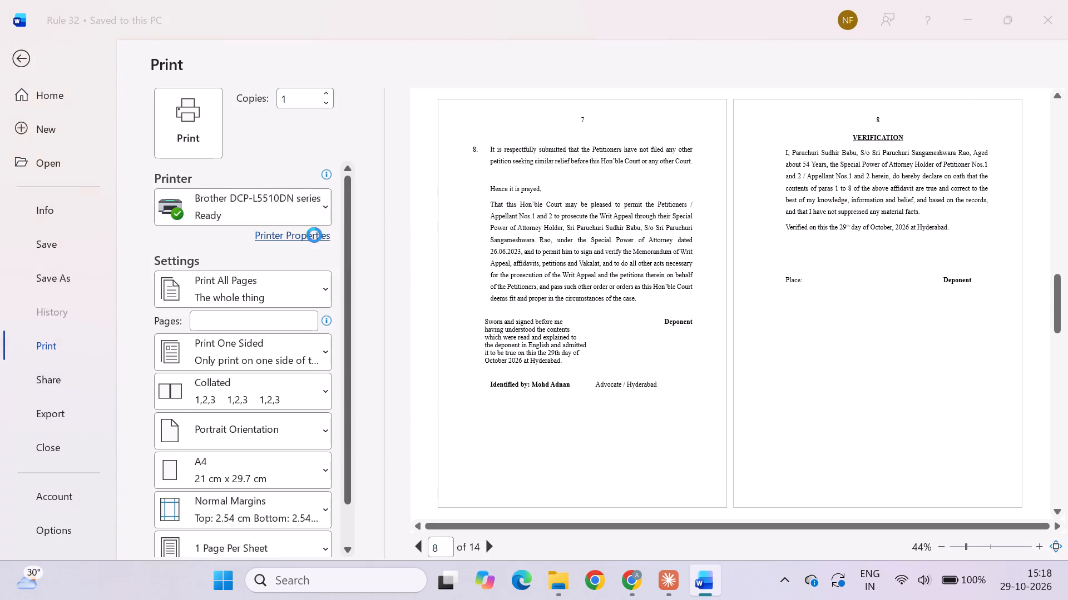
left_click(426, 331)
left_click(426, 344)
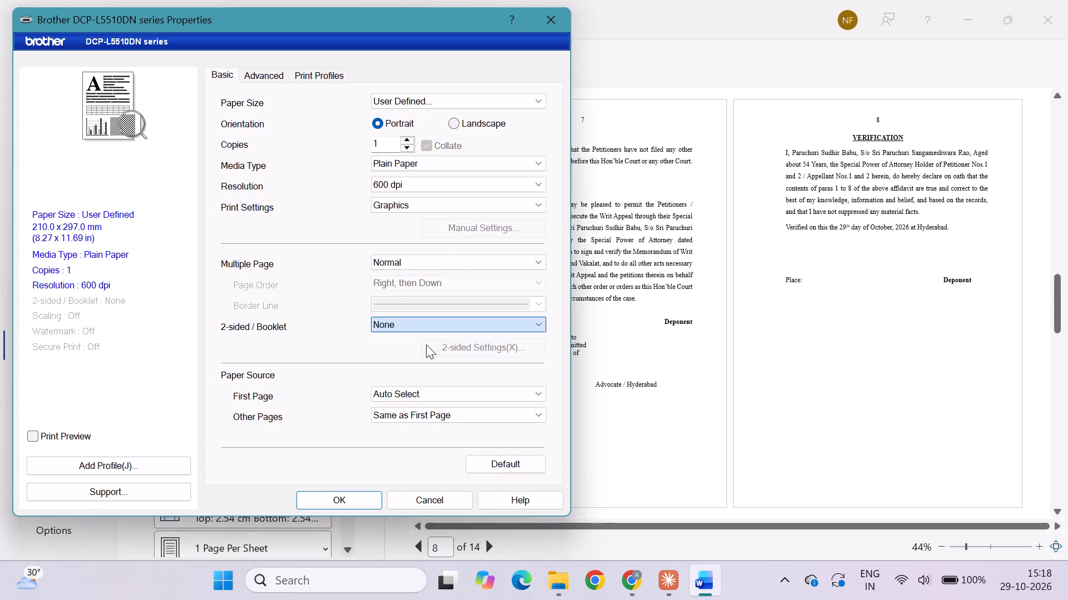
left_click(560, 403)
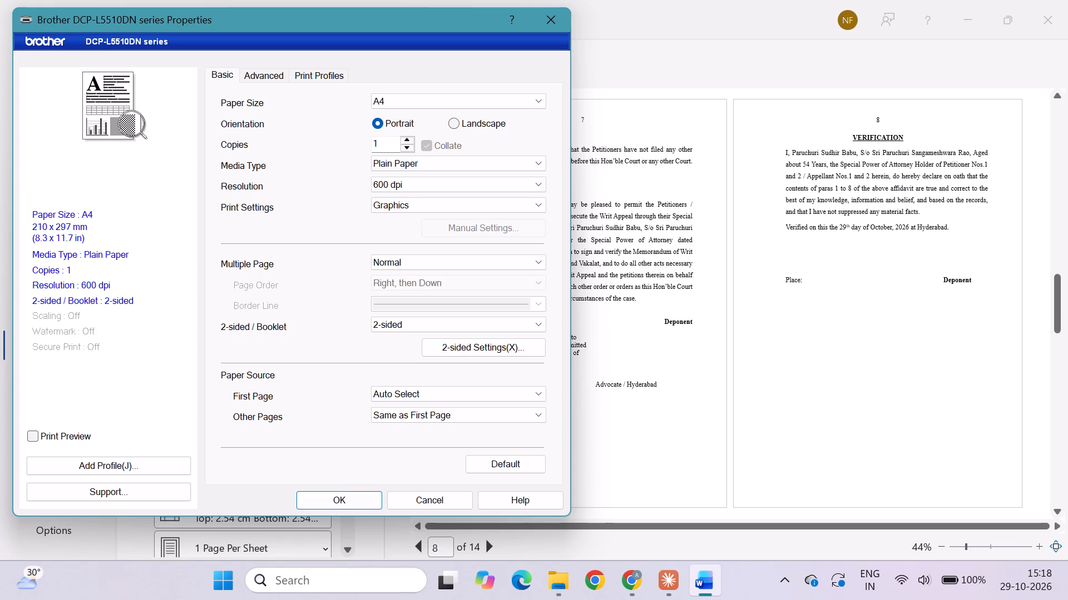
left_click(342, 504)
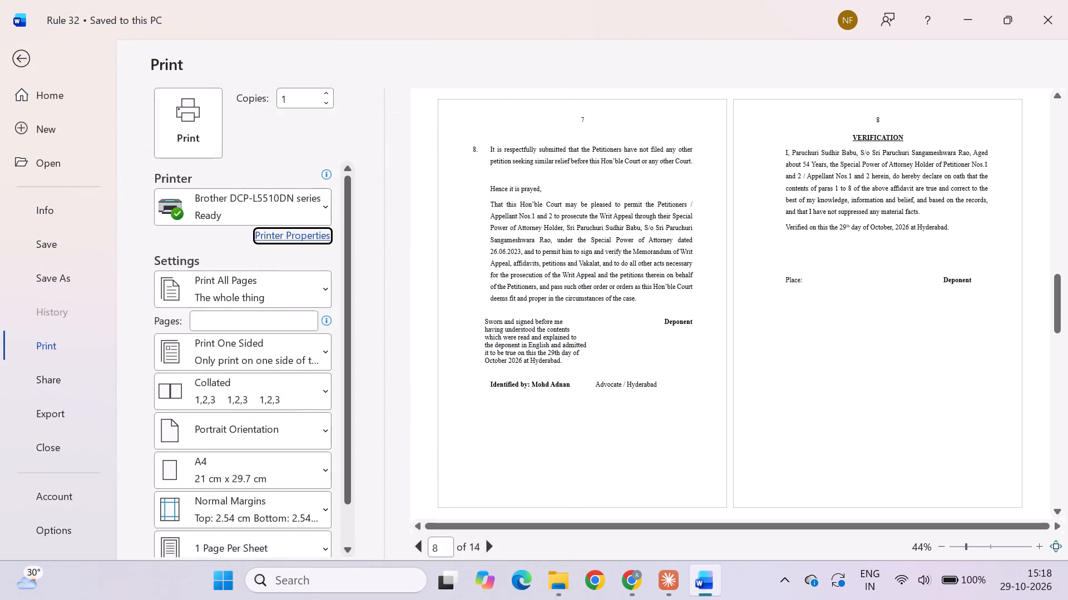
left_click(330, 93)
left_click(212, 113)
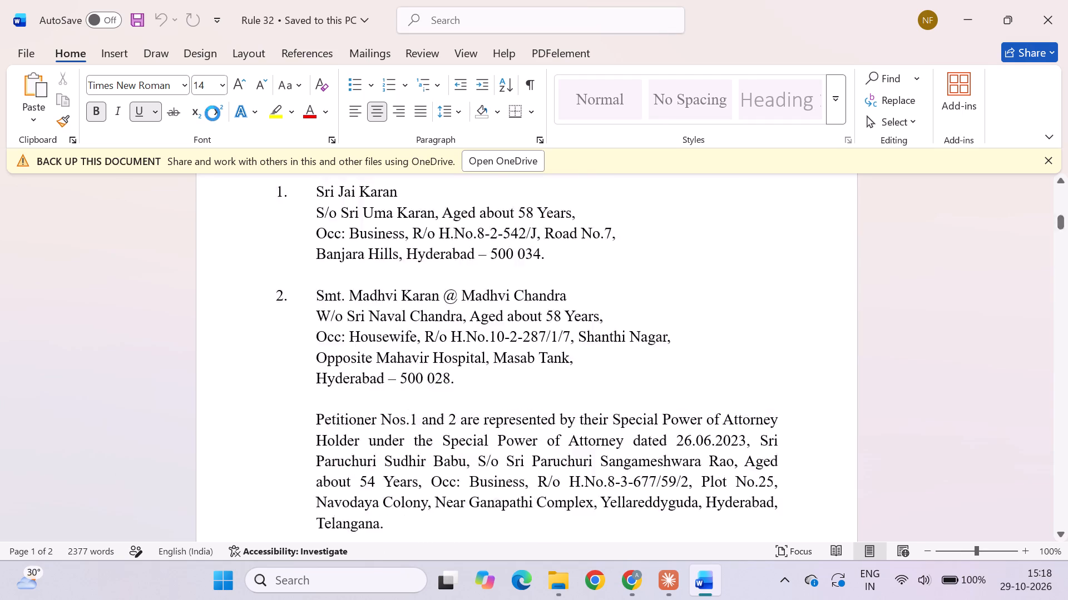
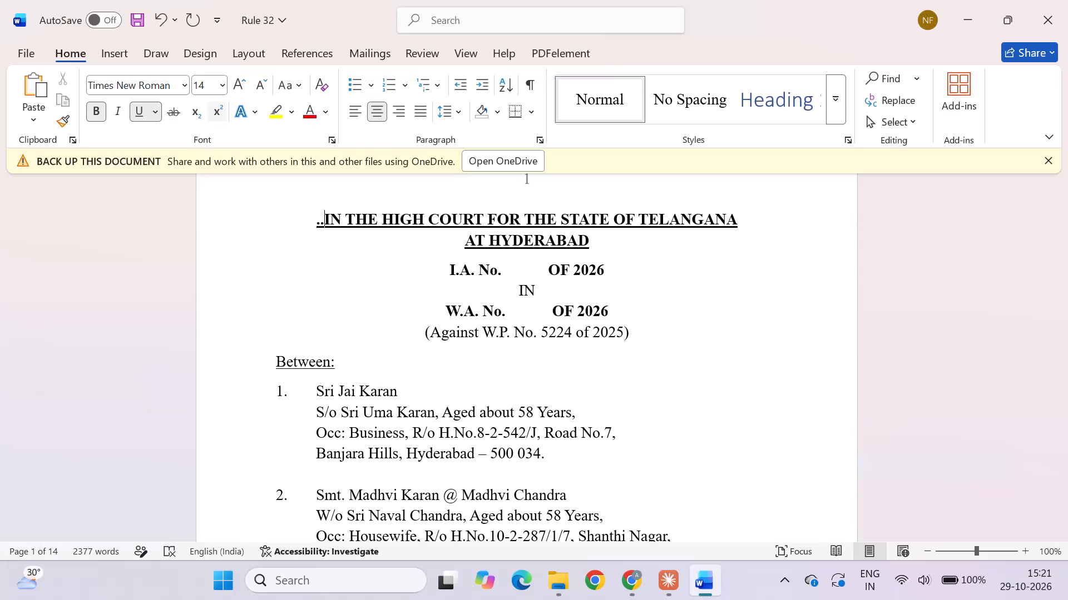
Close the Rule 32 petition, saving its changes, and open Suspension Petition from the Muthangi Court Cases folder.
left_click(1067, 0)
left_click(517, 399)
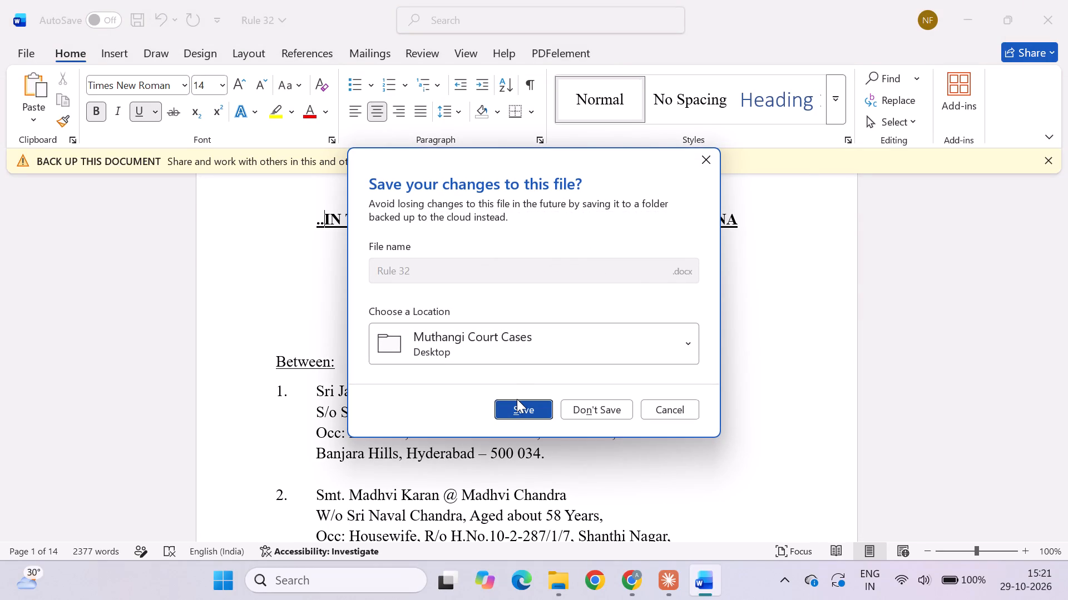
left_click(517, 407)
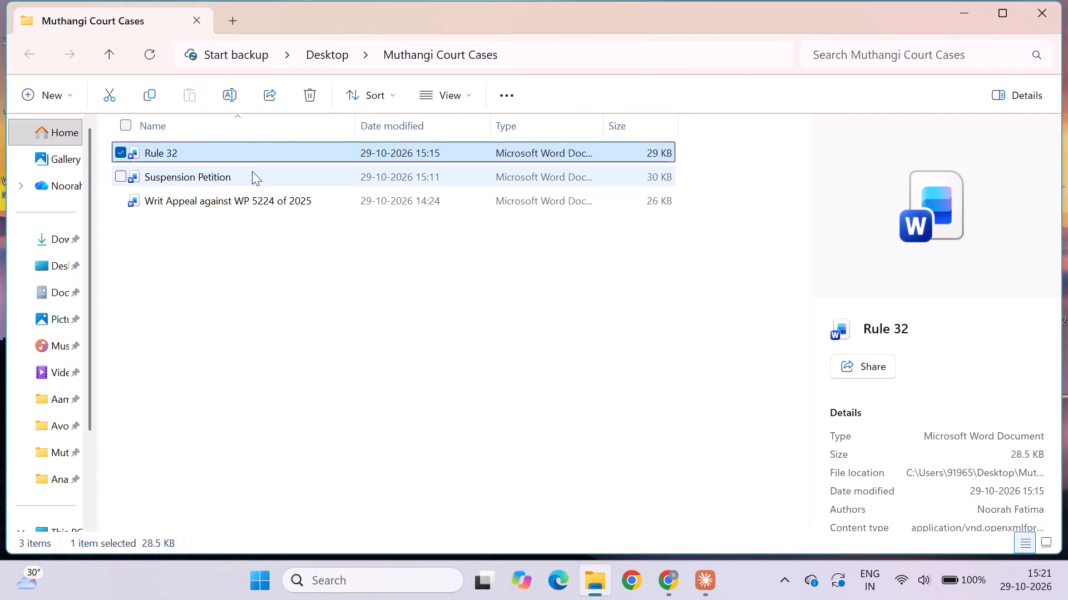
double_click(251, 179)
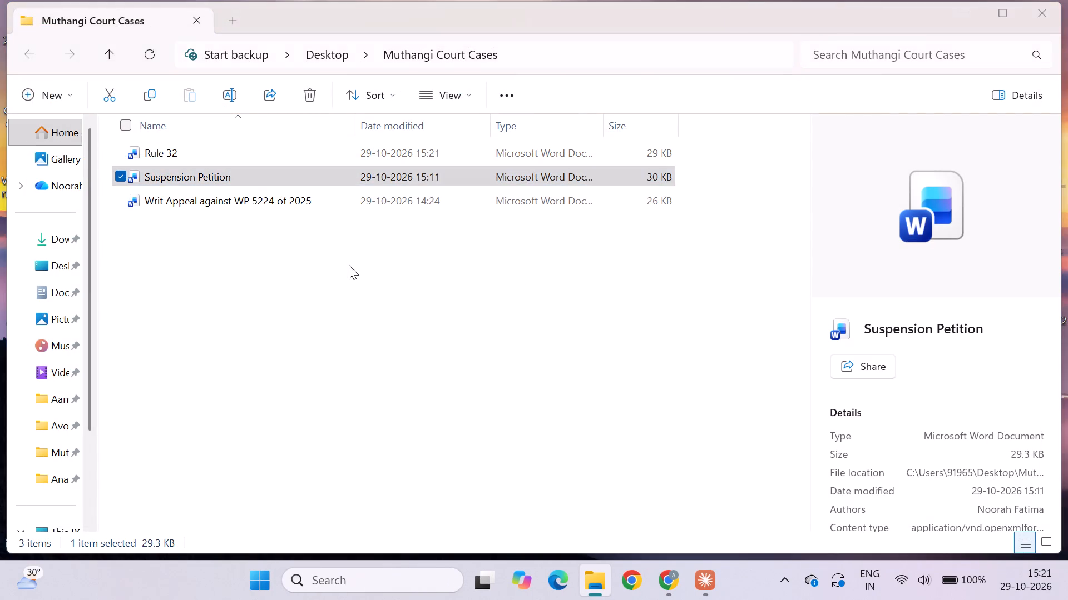
Set the Brother DCP-L5510DN printer properties to 2-sided on A4 paper for printing the Suspension Petition.
key("ctrl+p")
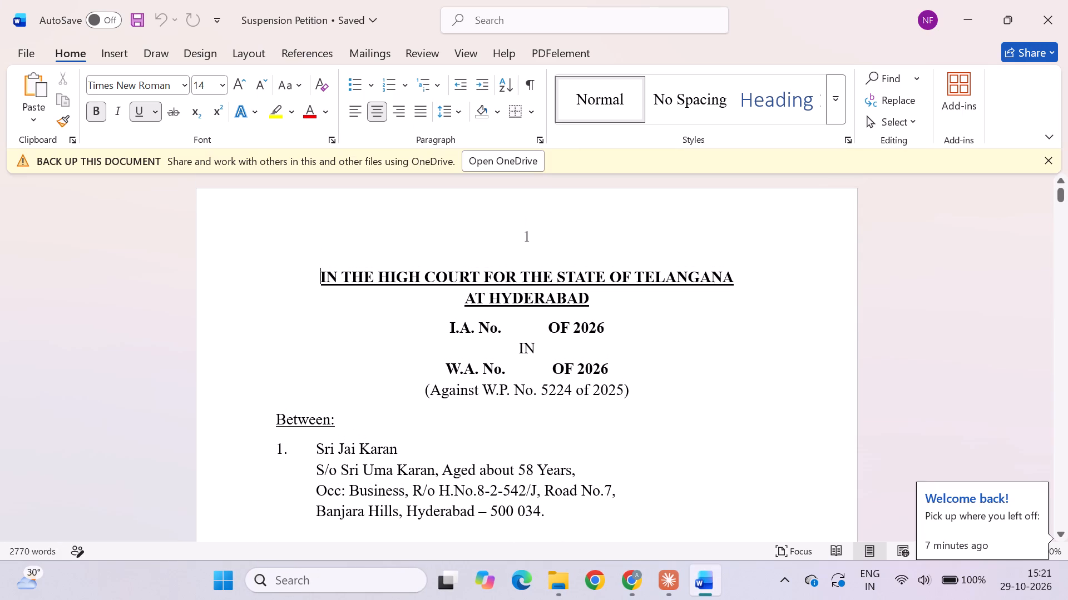
left_click(23, 52)
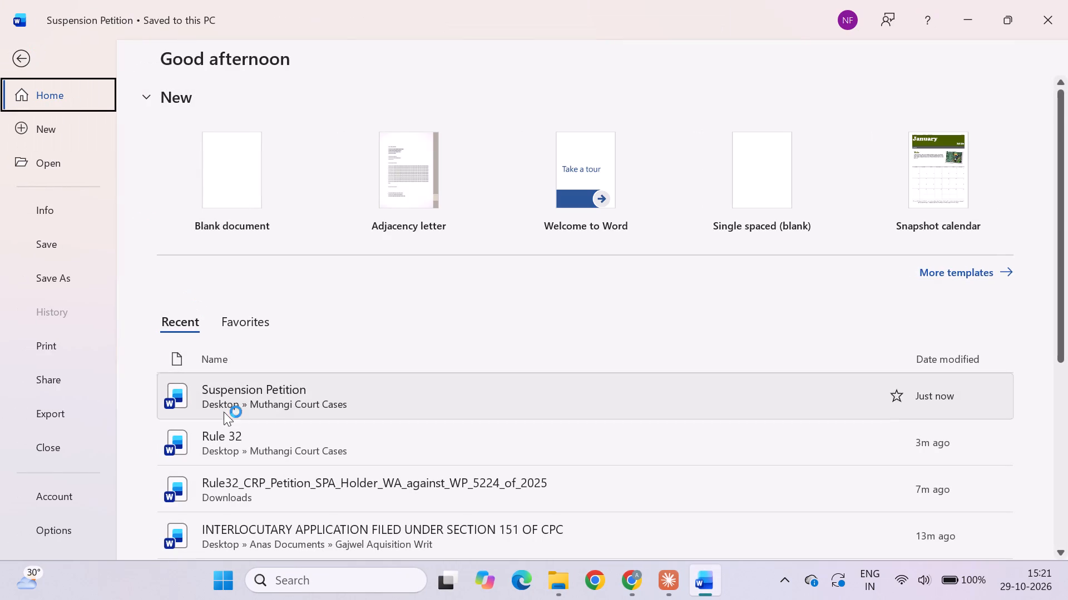
left_click(55, 342)
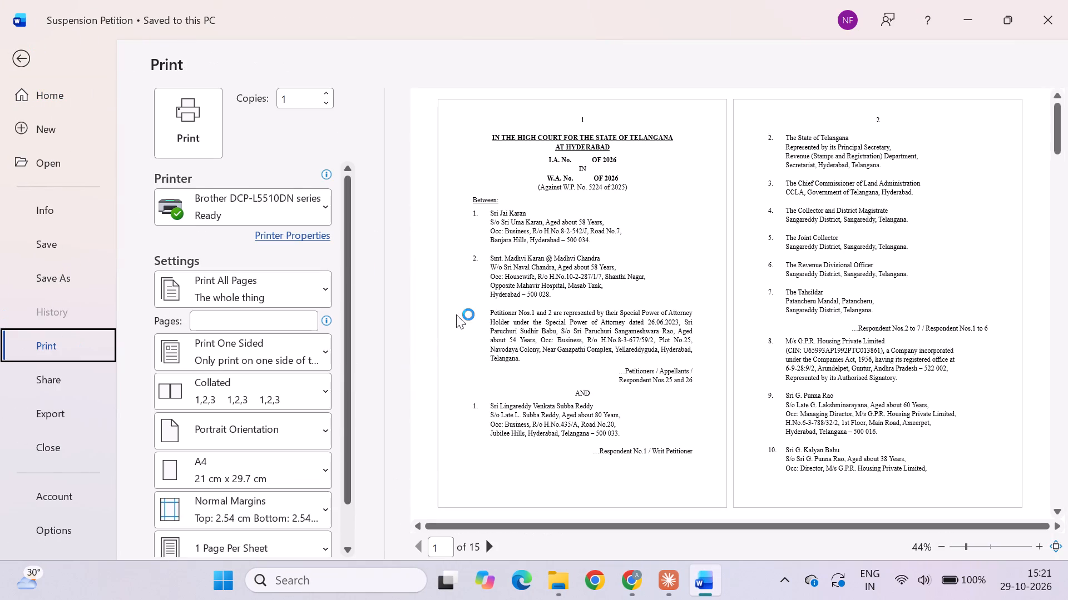
left_click(303, 246)
left_click(308, 241)
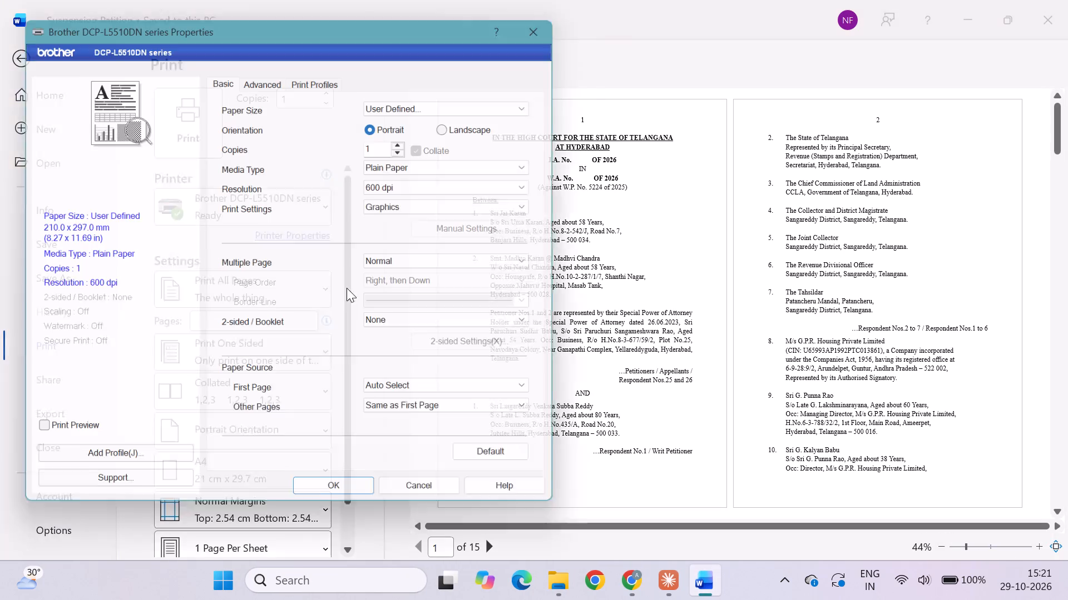
left_click(385, 318)
left_click(395, 353)
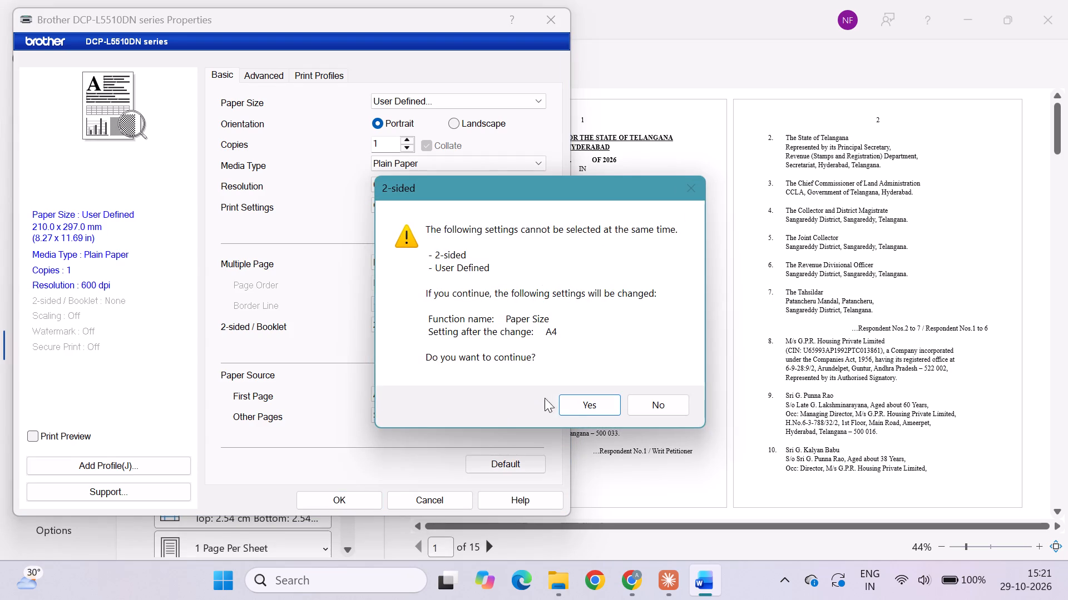
left_click(587, 412)
left_click(340, 487)
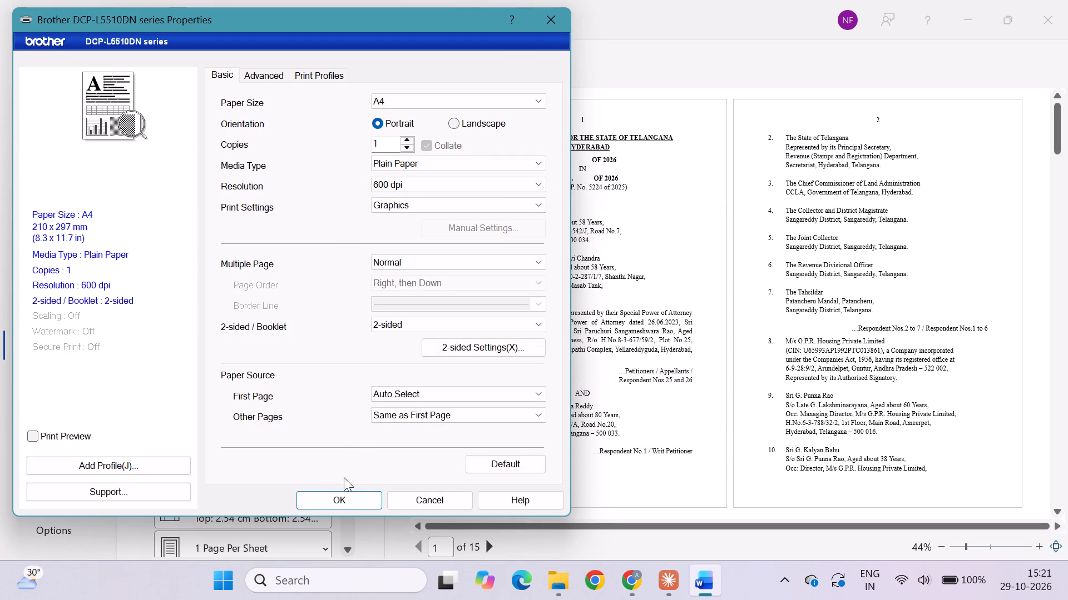
left_click(344, 494)
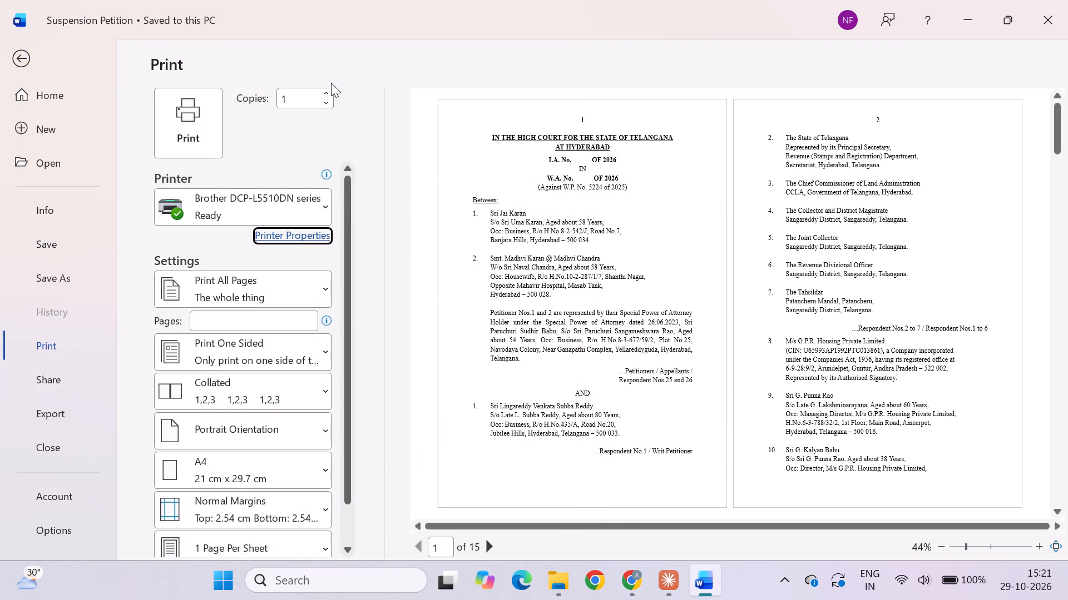
Check the preview up to the verification page and print two copies of pages 1-9 of the Suspension Petition.
left_click(330, 92)
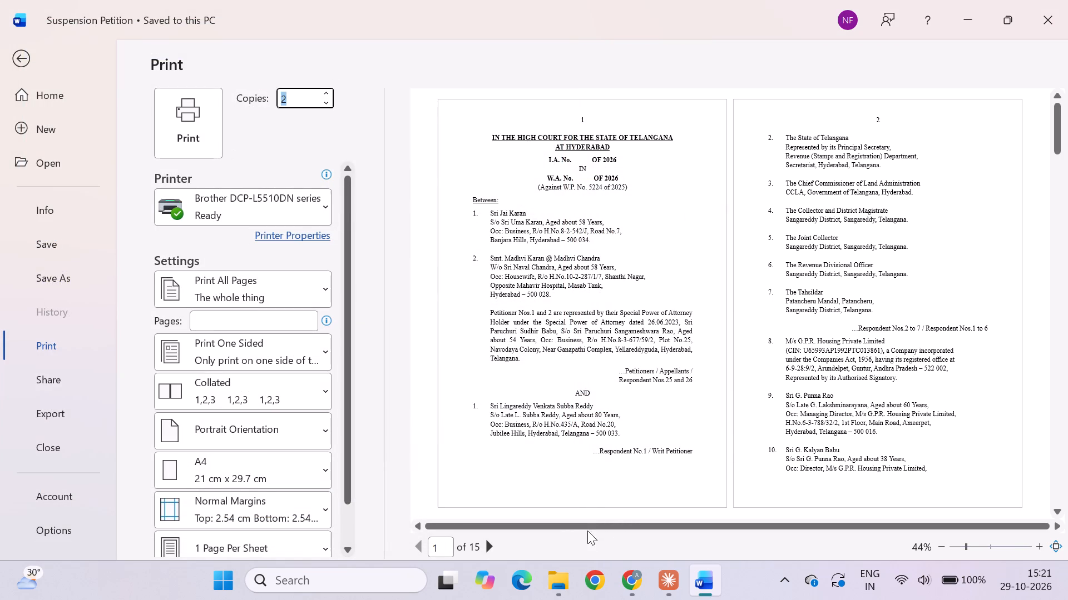
triple_click(490, 546)
triple_click(490, 546)
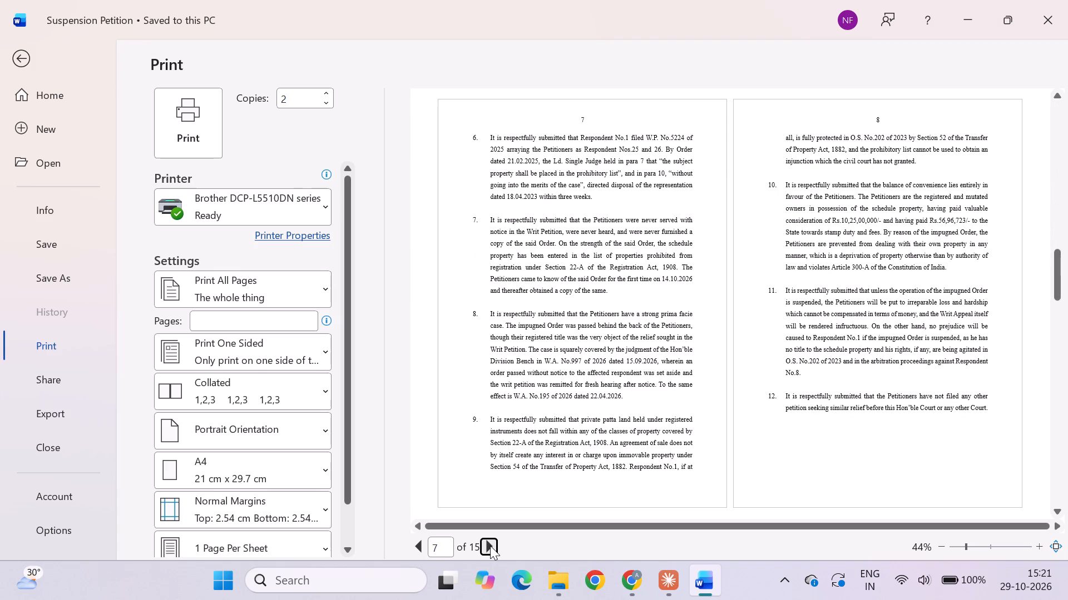
left_click(490, 546)
left_click(490, 546)
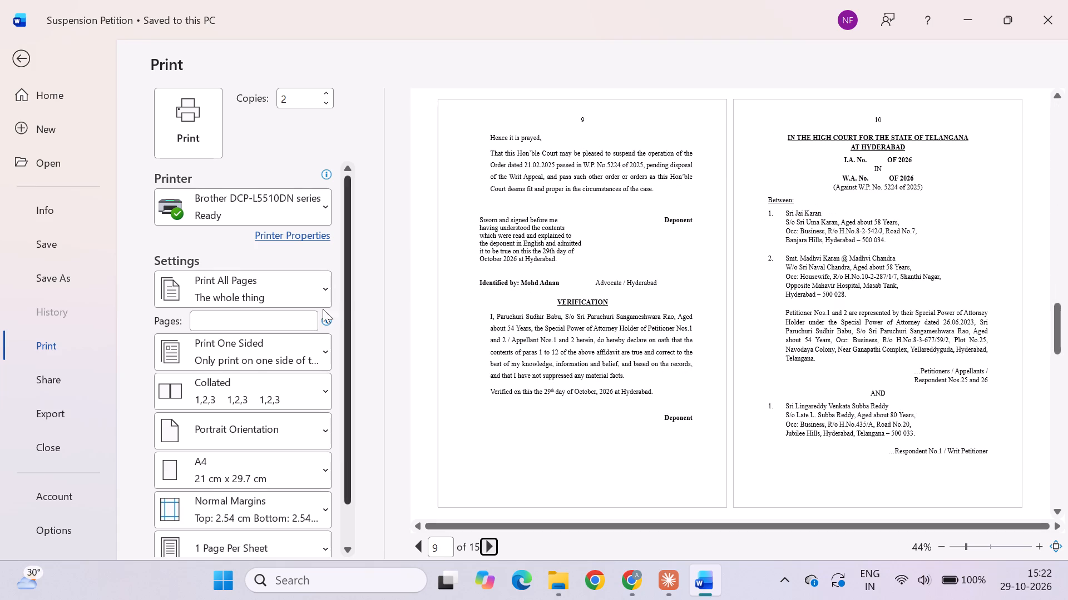
left_click(280, 326)
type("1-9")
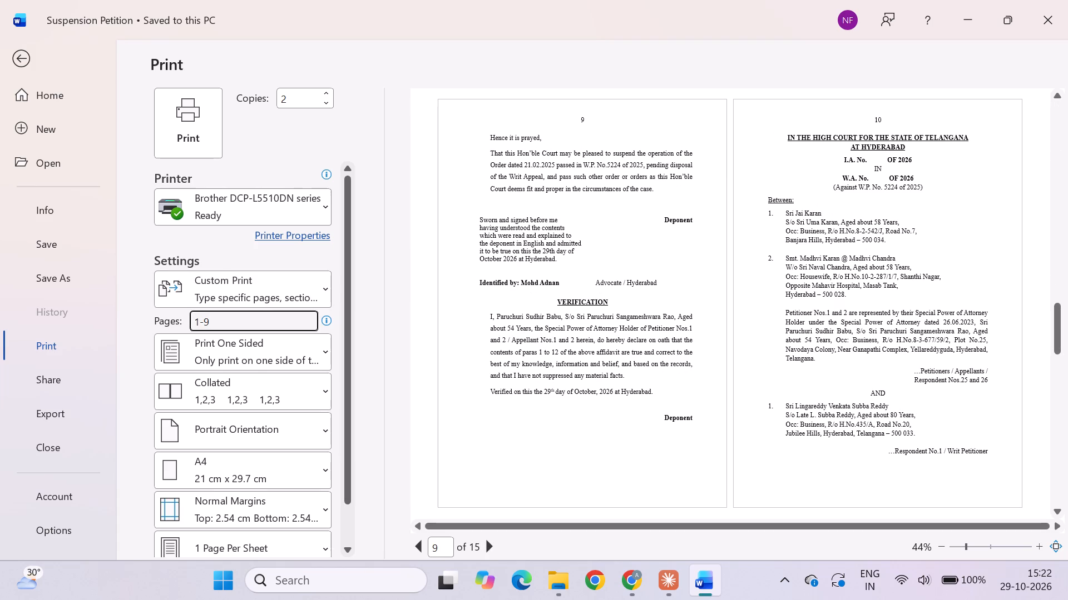
left_click(171, 127)
Print two copies of pages 10-15 of the Suspension Petition, set to 2-sided on A4 in the Brother printer's properties.
key("ctrl+p")
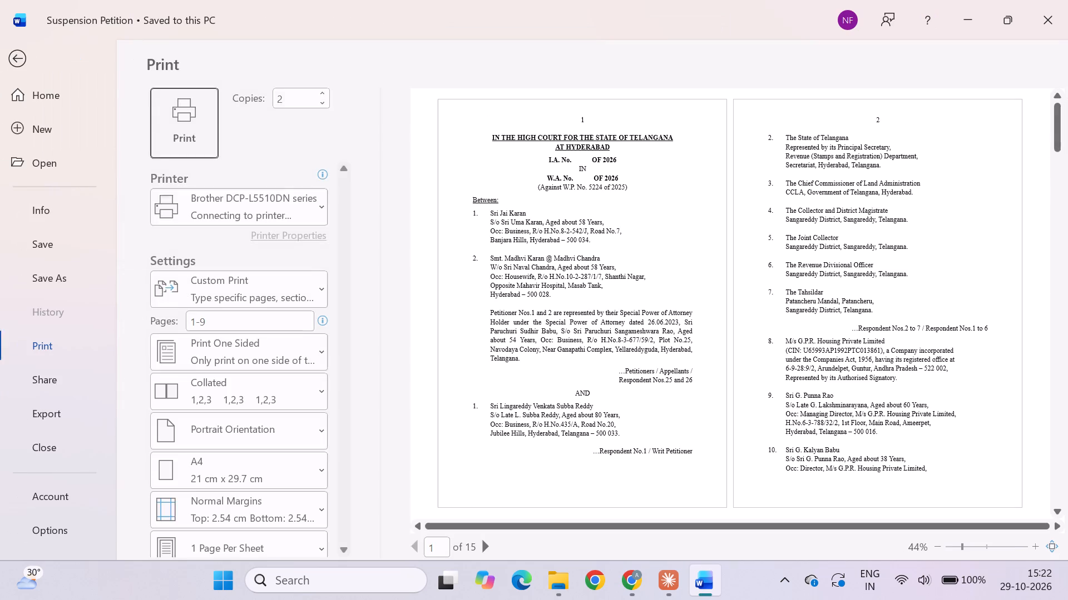
left_click(292, 309)
left_click(287, 314)
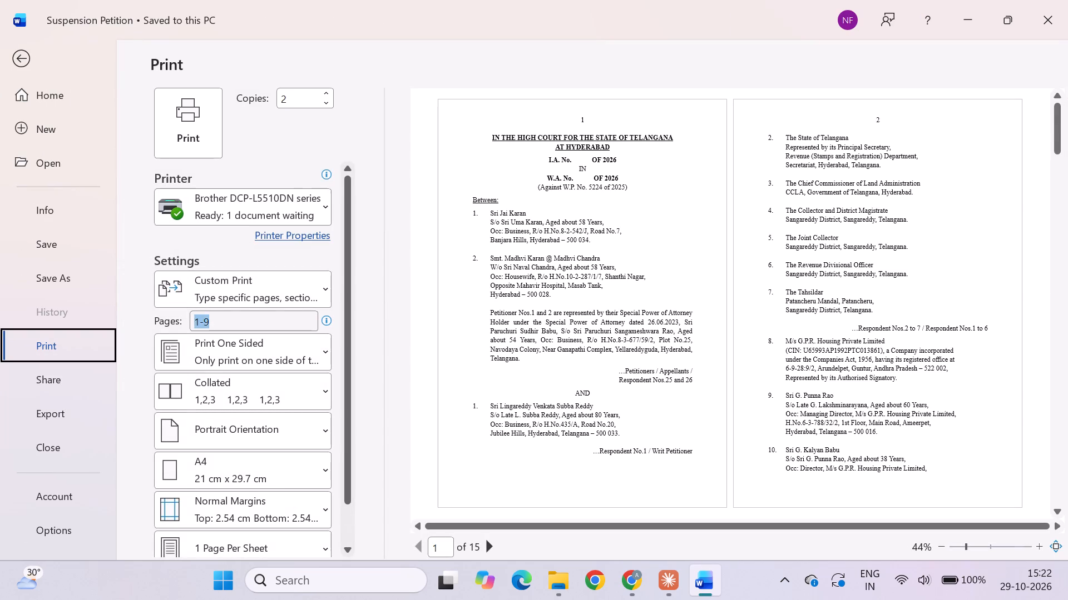
key("BackSpace")
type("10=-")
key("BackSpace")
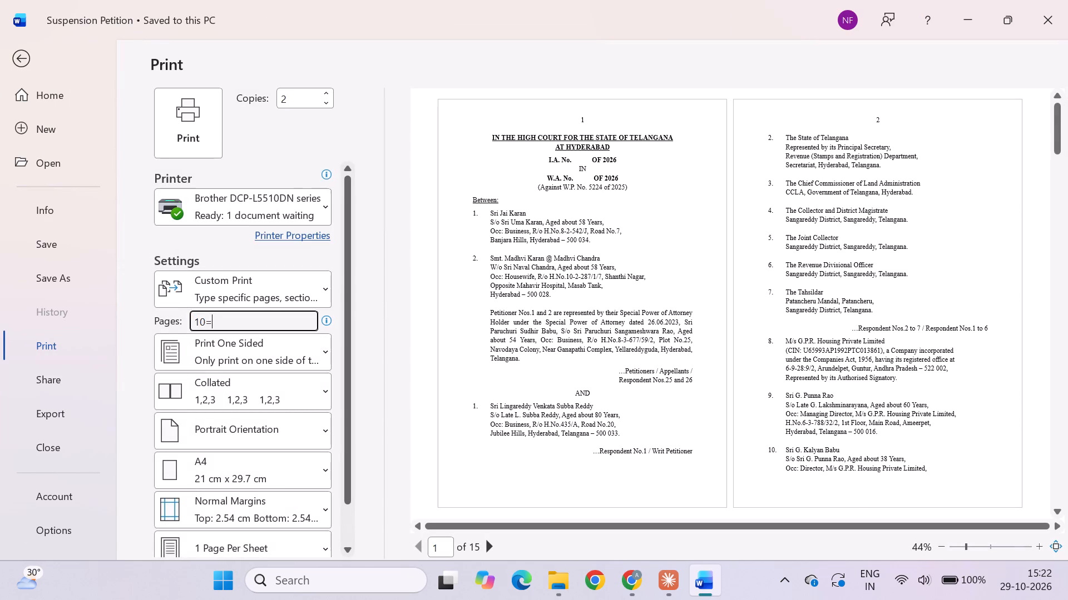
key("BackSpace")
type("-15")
left_click(288, 232)
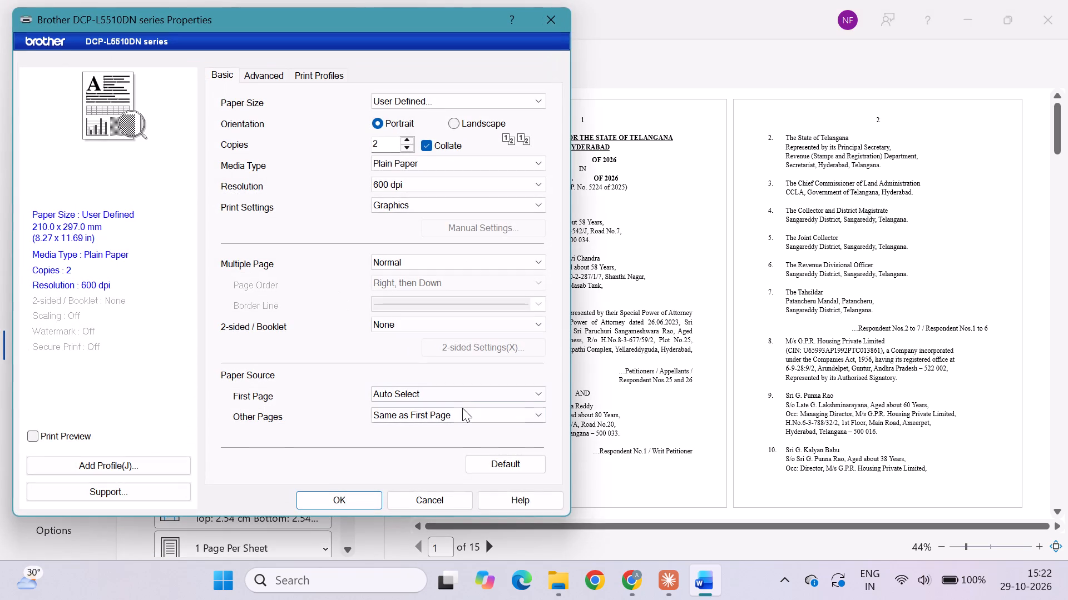
left_click(452, 316)
left_click(449, 322)
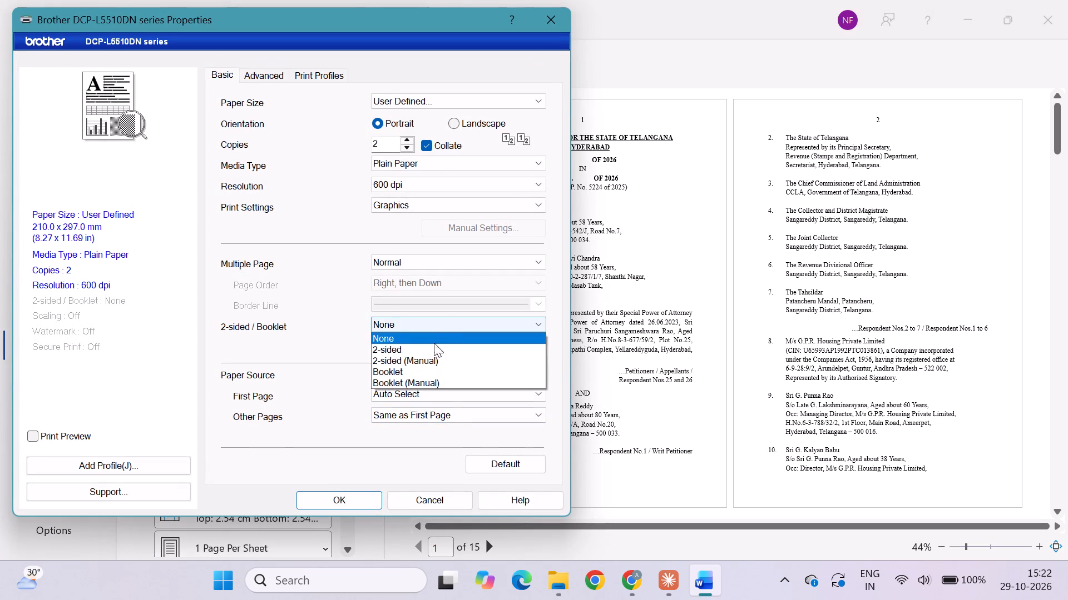
left_click(433, 344)
left_click(605, 398)
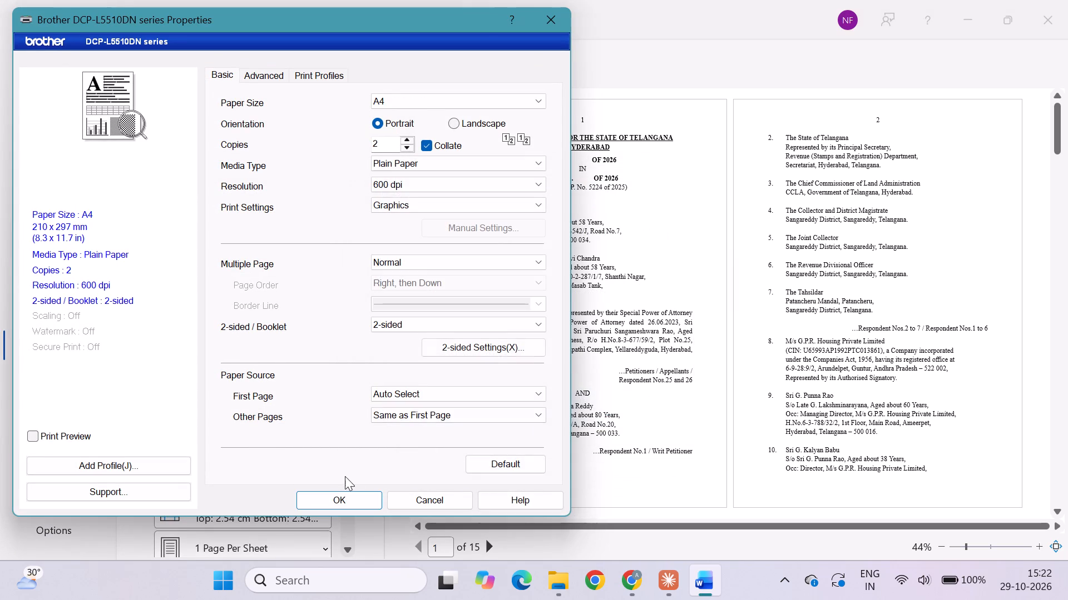
left_click(343, 494)
left_click(177, 93)
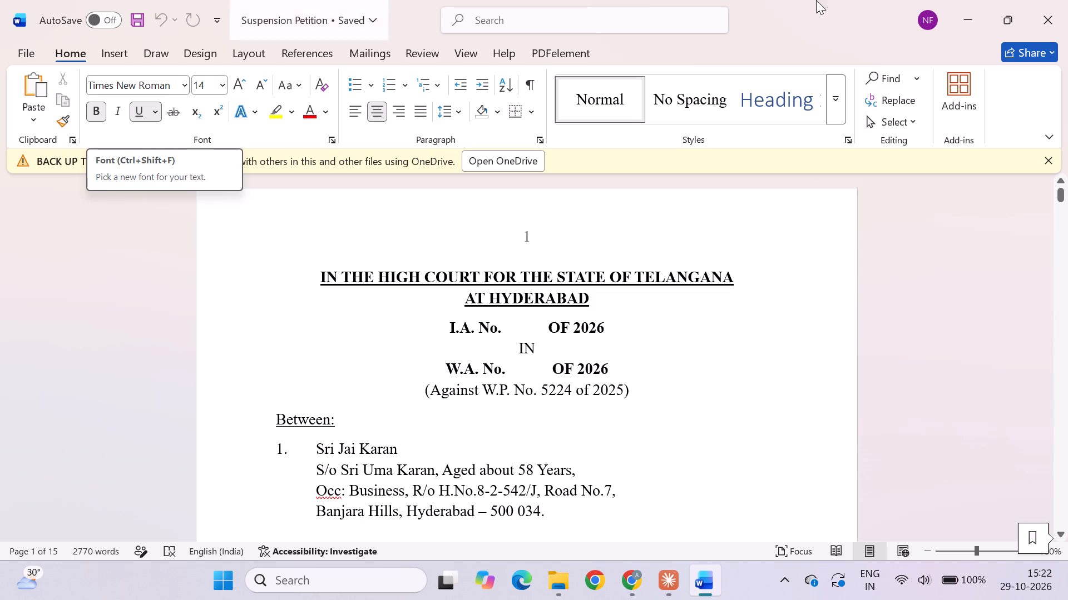
Close the Suspension Petition and open Writ Appeal against WP 5224 of 2025 from the Muthangi Court Cases folder.
left_click(1067, 0)
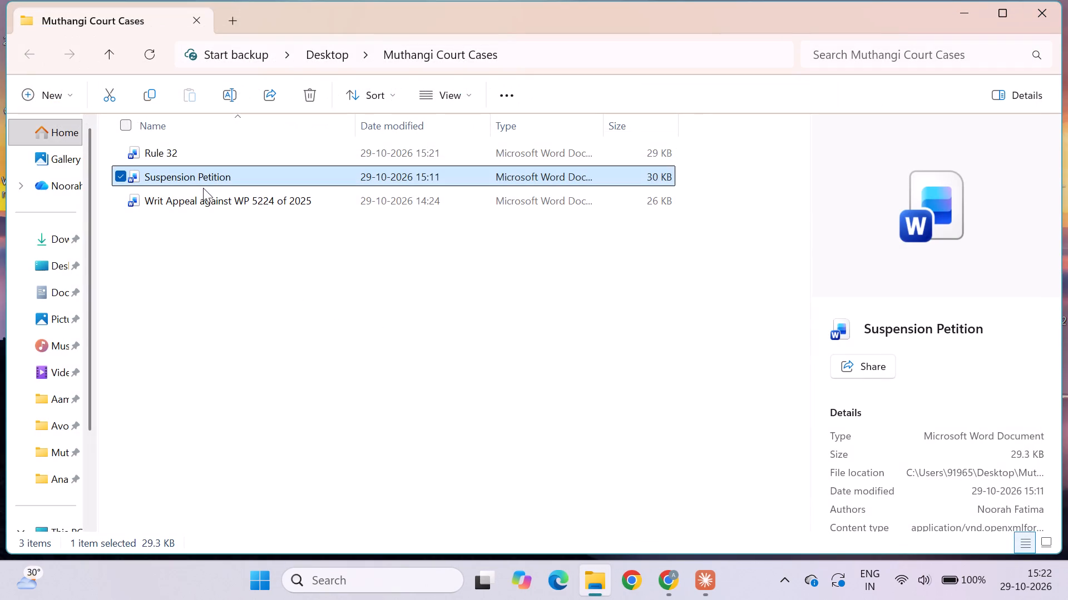
double_click(209, 208)
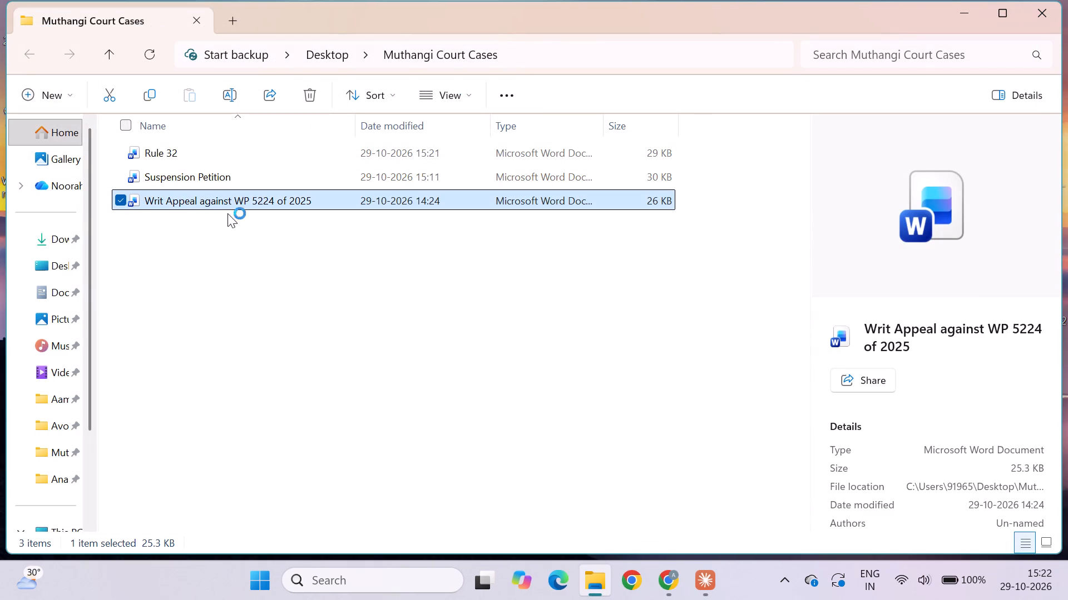
Look through the Writ Appeal from the party details and grounds down to the prayer and counsel's signature block.
scroll(542, 413, "down", 8)
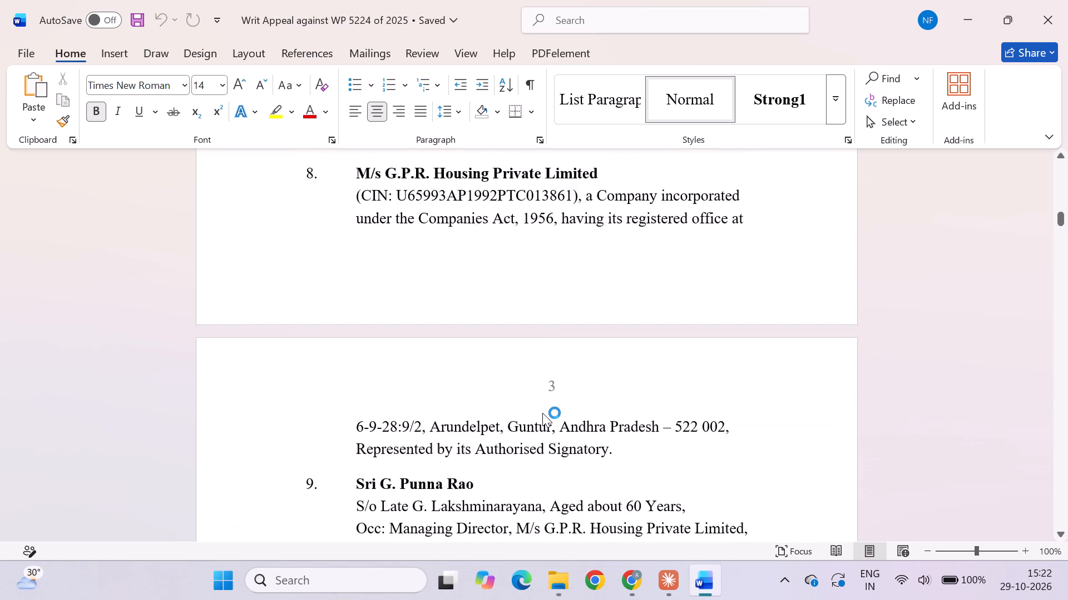
scroll(542, 413, "down", 20)
scroll(542, 413, "down", 1)
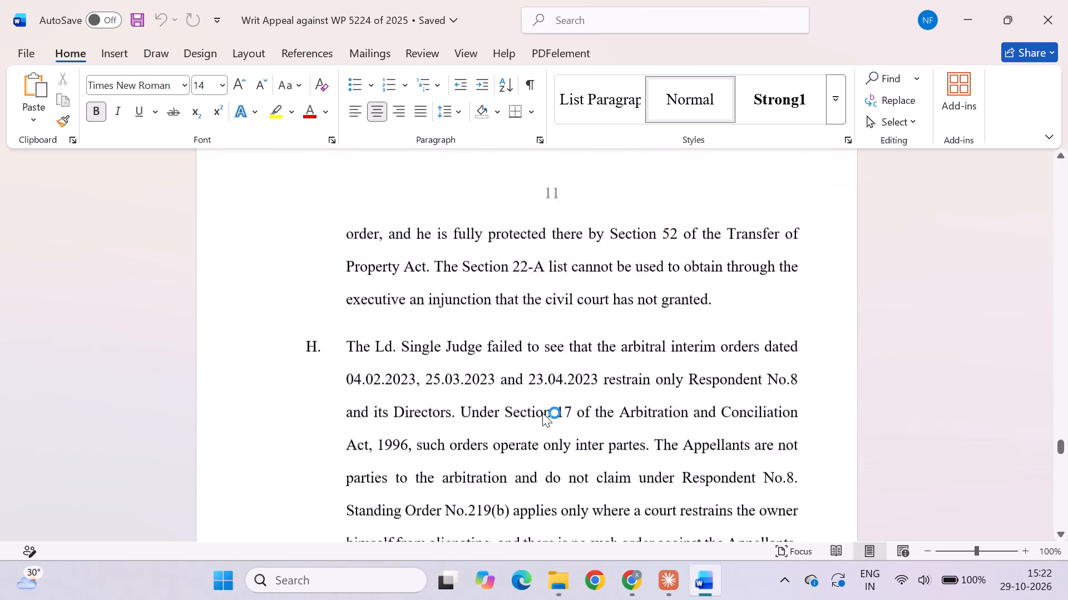
scroll(542, 413, "down", 6)
scroll(542, 413, "up", 1)
scroll(542, 413, "down", 1)
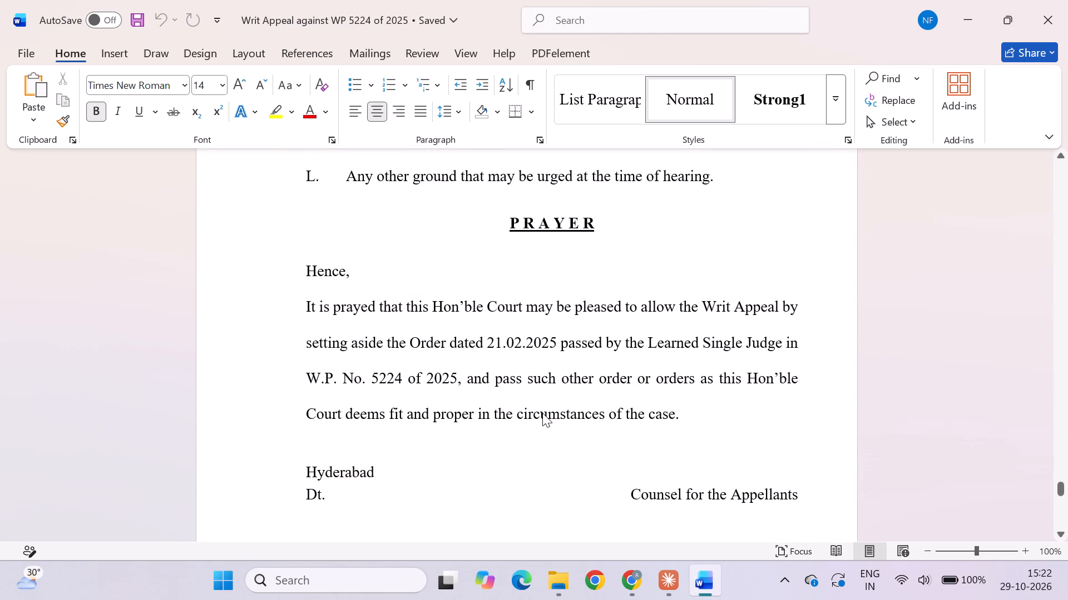
scroll(542, 413, "down", 1)
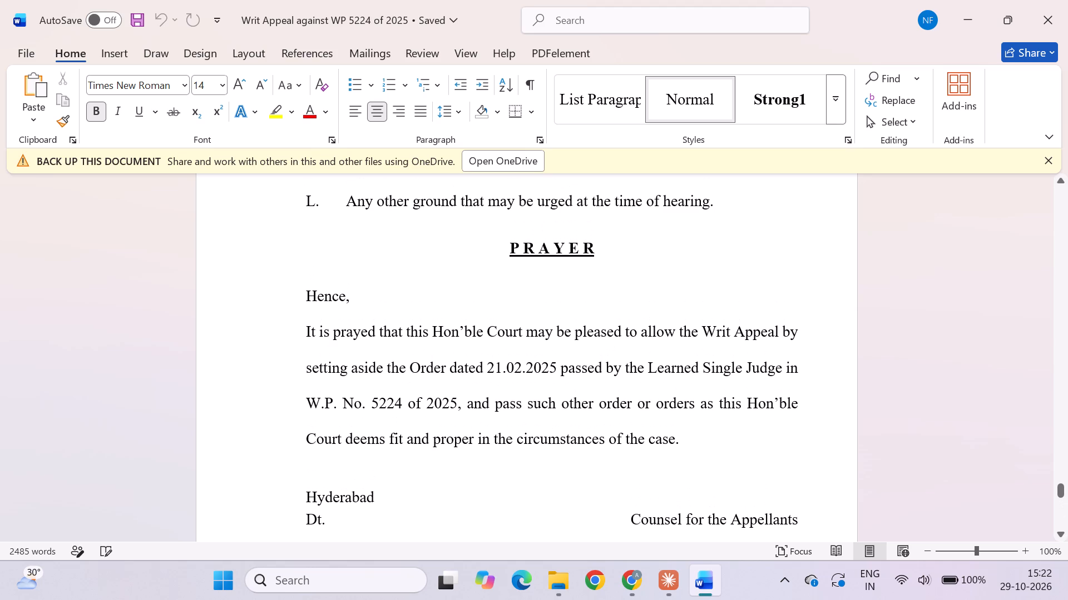
scroll(552, 428, "down", 1)
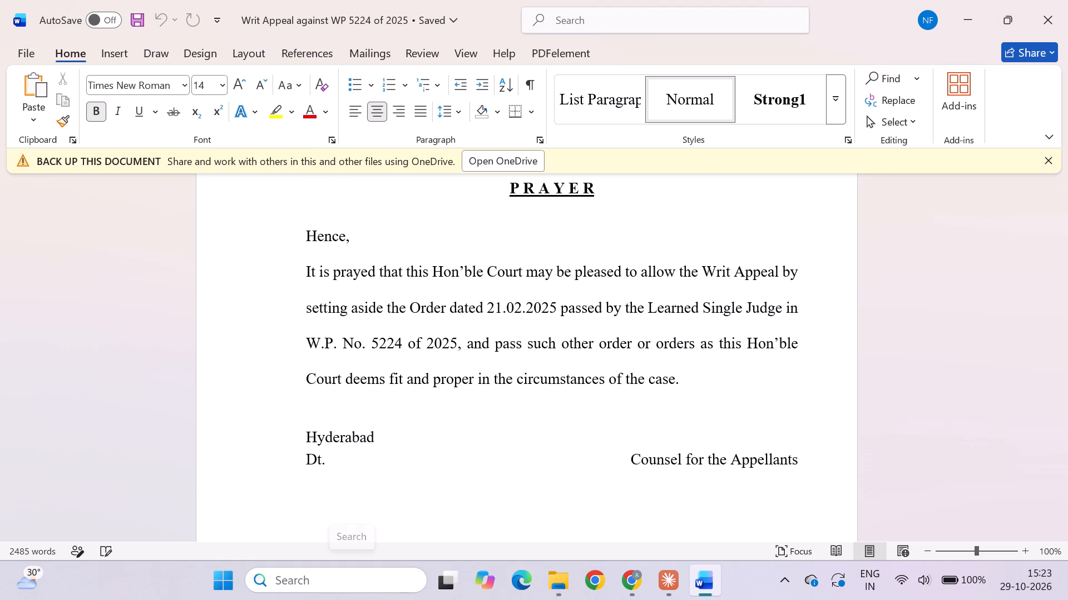
Search the computer for writ appeal documents, correcting the misspelt query, and clear the search text.
left_click(351, 589)
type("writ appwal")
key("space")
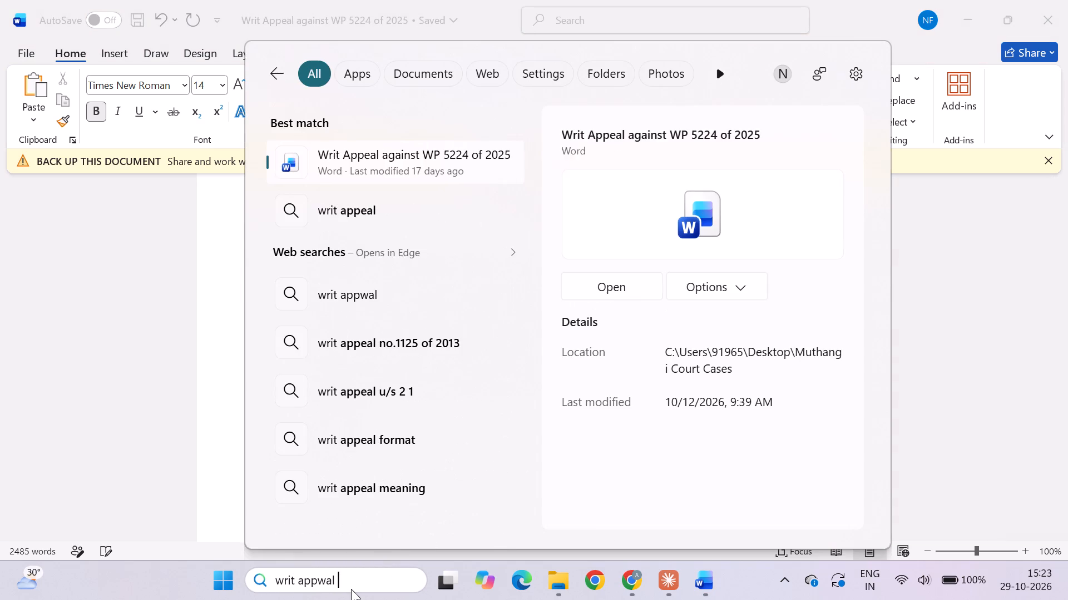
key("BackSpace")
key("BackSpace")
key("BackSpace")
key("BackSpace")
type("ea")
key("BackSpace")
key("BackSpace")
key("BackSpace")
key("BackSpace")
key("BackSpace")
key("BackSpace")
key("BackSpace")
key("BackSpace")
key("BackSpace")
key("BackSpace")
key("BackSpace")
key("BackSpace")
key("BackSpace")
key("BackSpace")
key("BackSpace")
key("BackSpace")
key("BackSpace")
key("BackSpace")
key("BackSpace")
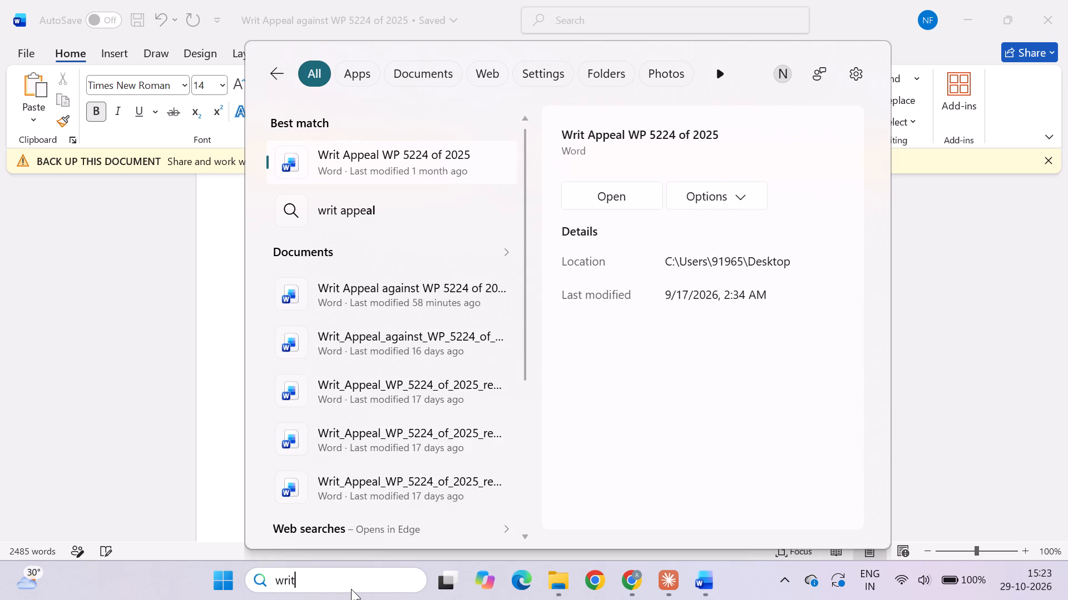
Search the computer for files under a person's name and clear the search text.
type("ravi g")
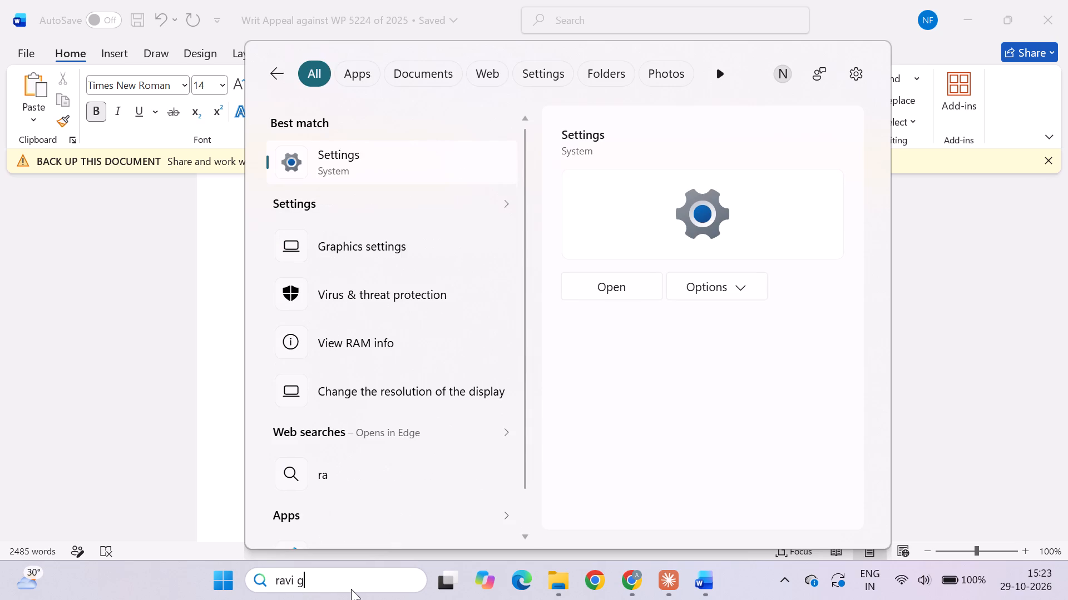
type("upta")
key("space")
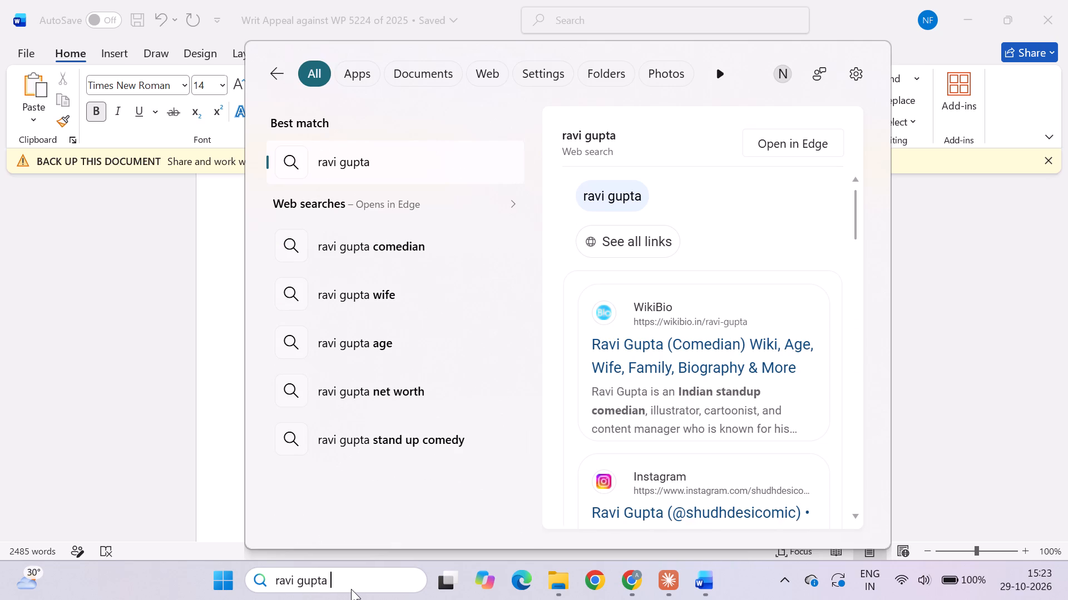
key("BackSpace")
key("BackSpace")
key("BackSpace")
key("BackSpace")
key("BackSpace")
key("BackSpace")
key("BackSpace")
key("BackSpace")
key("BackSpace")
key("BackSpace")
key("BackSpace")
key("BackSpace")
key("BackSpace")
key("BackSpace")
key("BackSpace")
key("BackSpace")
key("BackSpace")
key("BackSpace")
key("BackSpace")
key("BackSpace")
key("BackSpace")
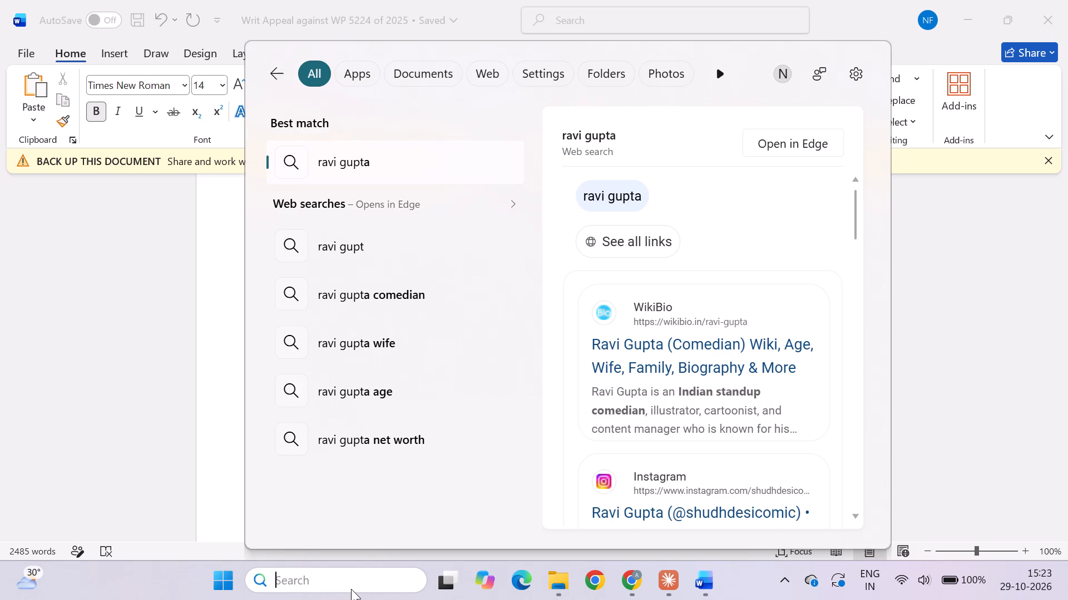
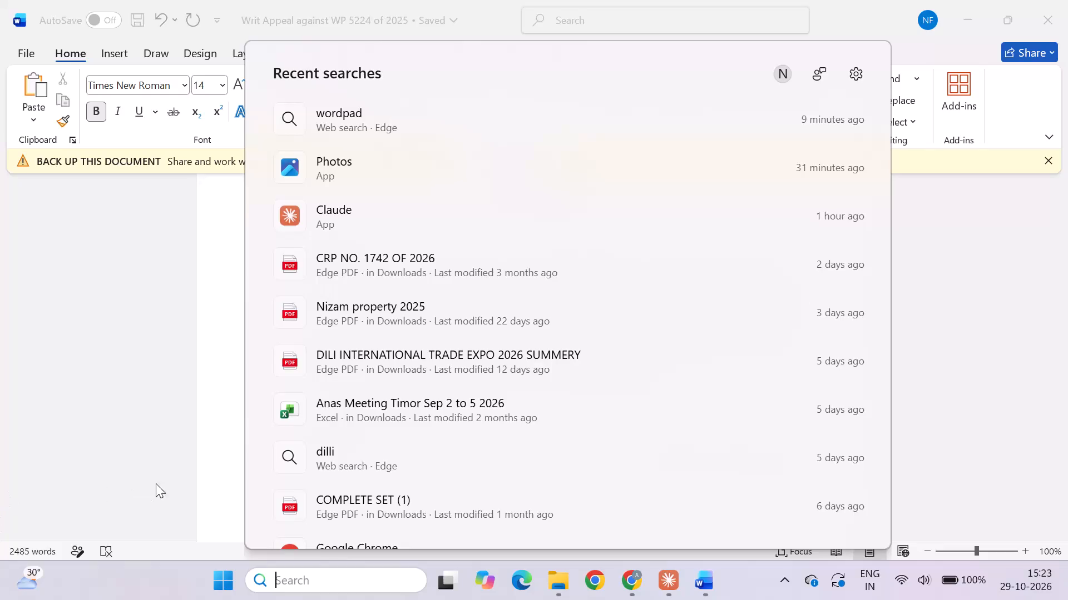
Join the prayer's "Hence," line with the following "It is prayed" paragraph, separated by a single space.
left_click(211, 390)
scroll(347, 423, "up", 1)
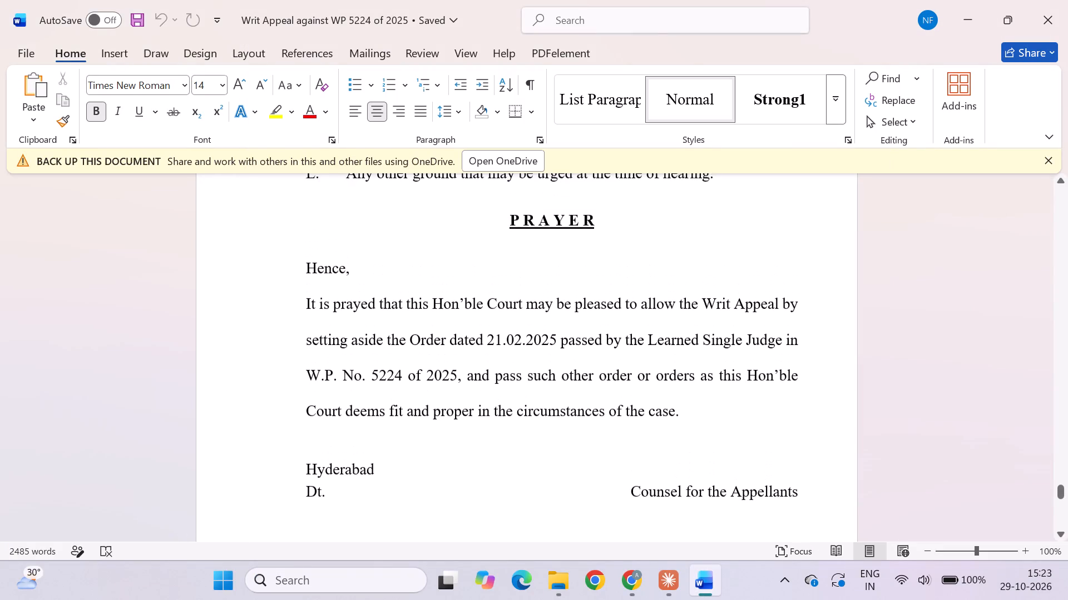
scroll(347, 423, "up", 1)
left_click(289, 311)
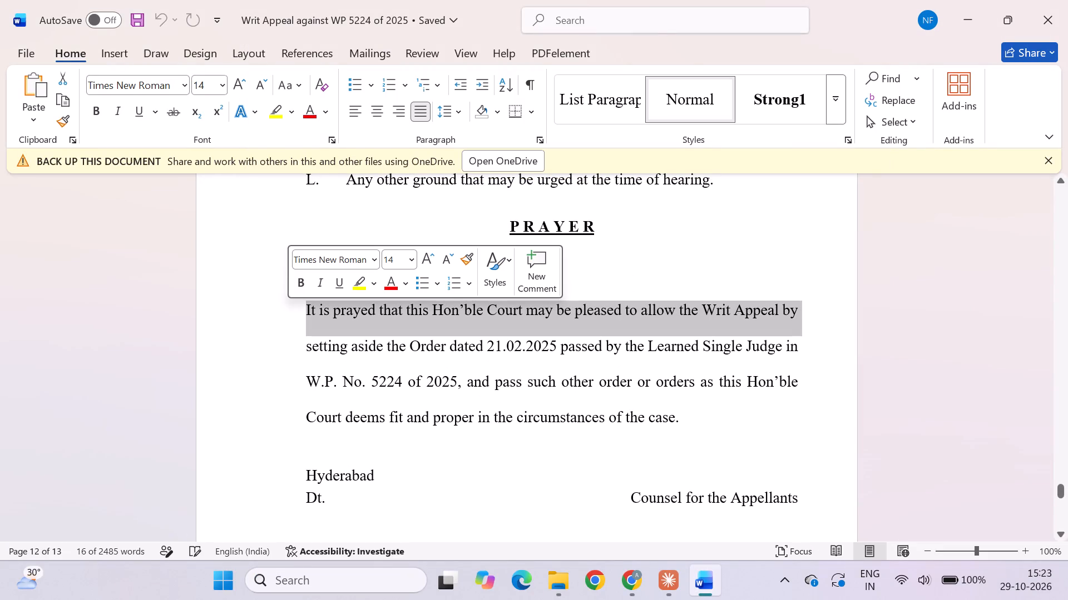
key("Left")
key("BackSpace")
key("space")
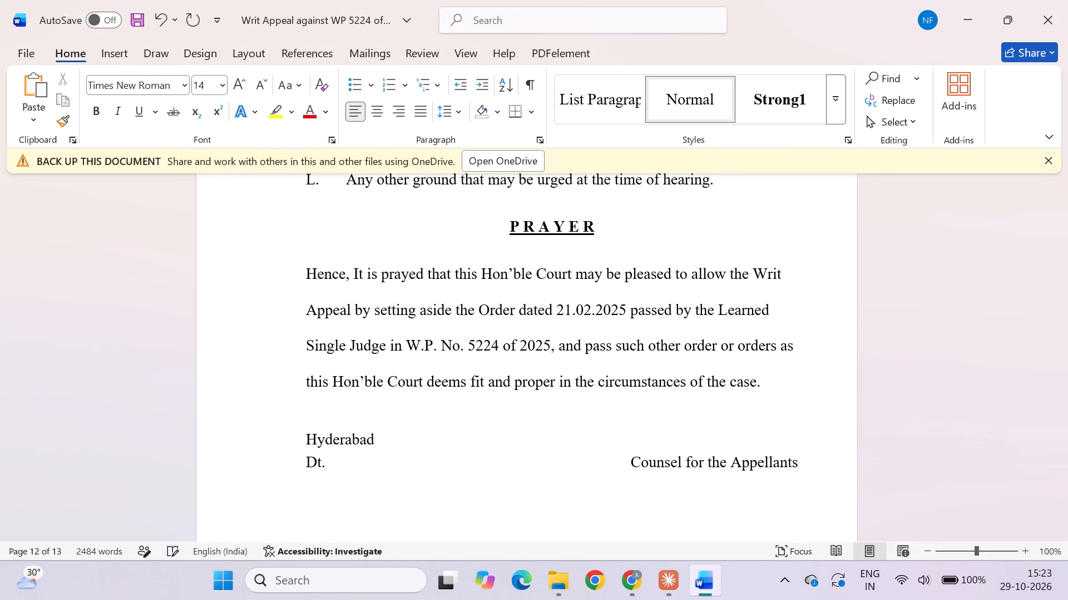
key("Right")
Check the end of the Writ Appeal, from the prayer and counsel's signature block to the Memorandum of Grounds docket page.
scroll(411, 426, "down", 1)
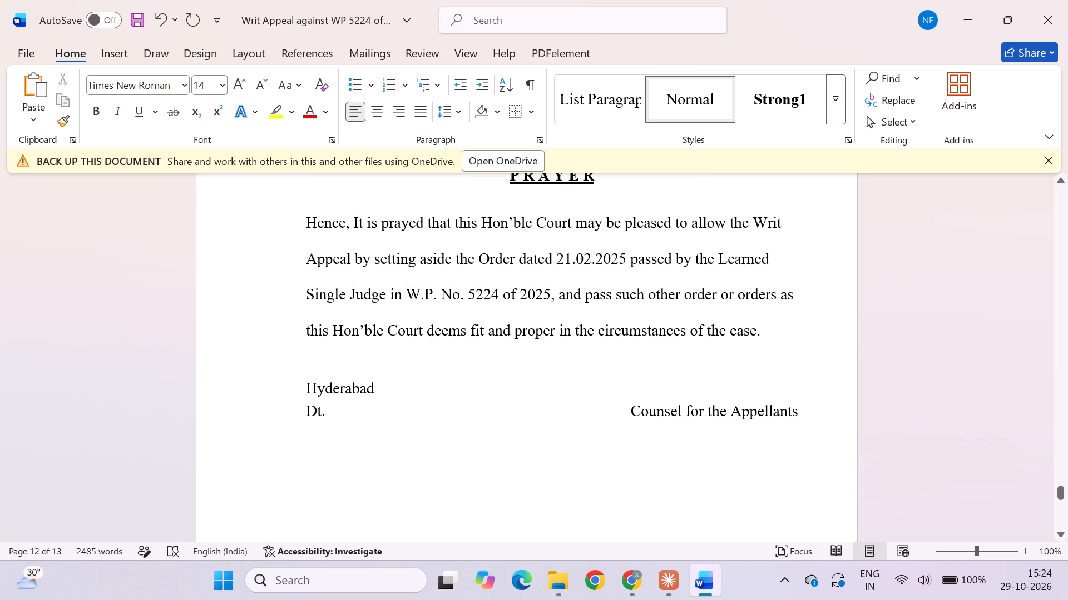
scroll(464, 465, "down", 5)
scroll(464, 465, "up", 1)
scroll(464, 465, "right", 3)
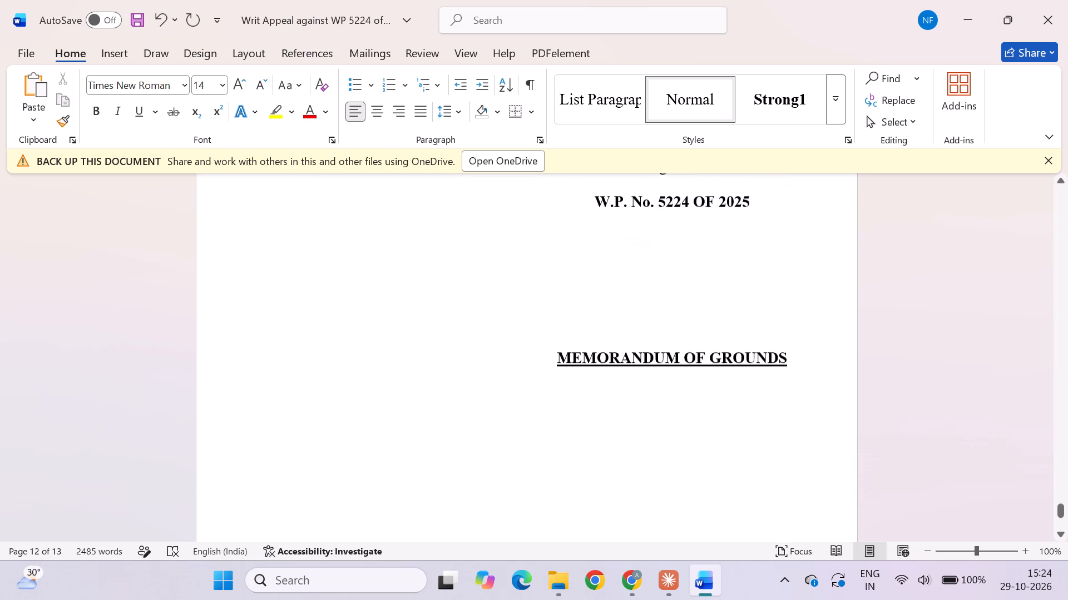
scroll(464, 465, "right", 5)
scroll(464, 465, "up", 4)
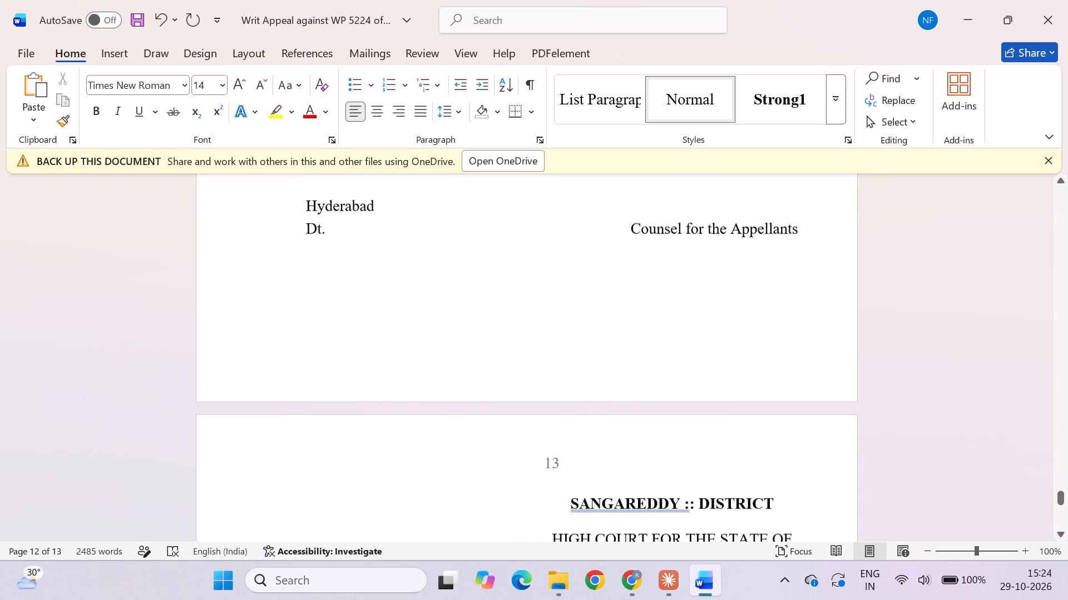
scroll(464, 465, "up", 2)
Print one copy of the whole Writ Appeal on the Brother DCP-L5510DN printer, set to 2-sided on A4 paper.
key("ctrl+p")
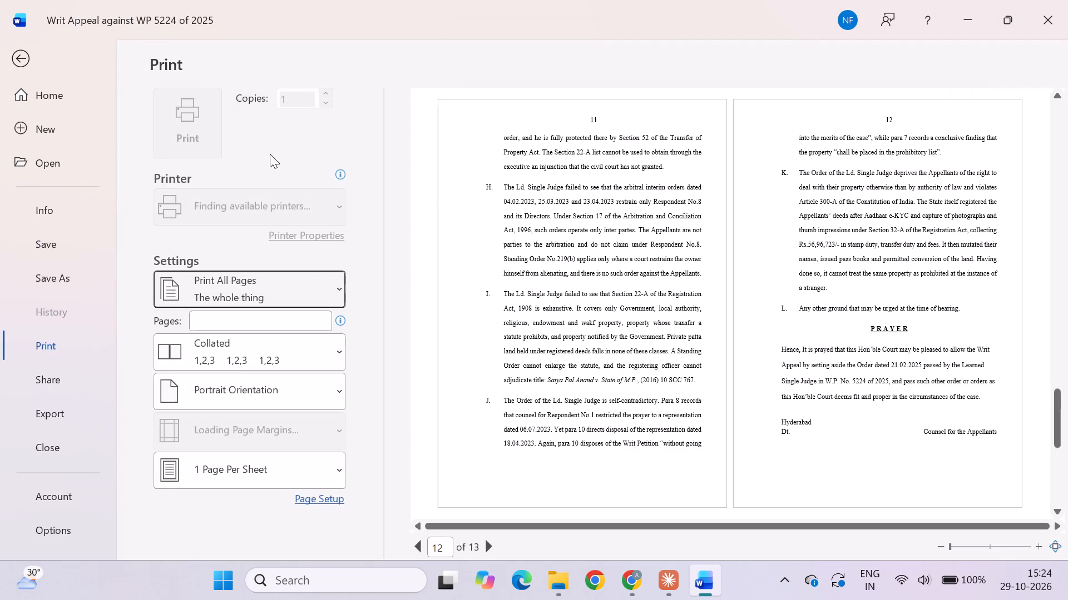
left_click(309, 231)
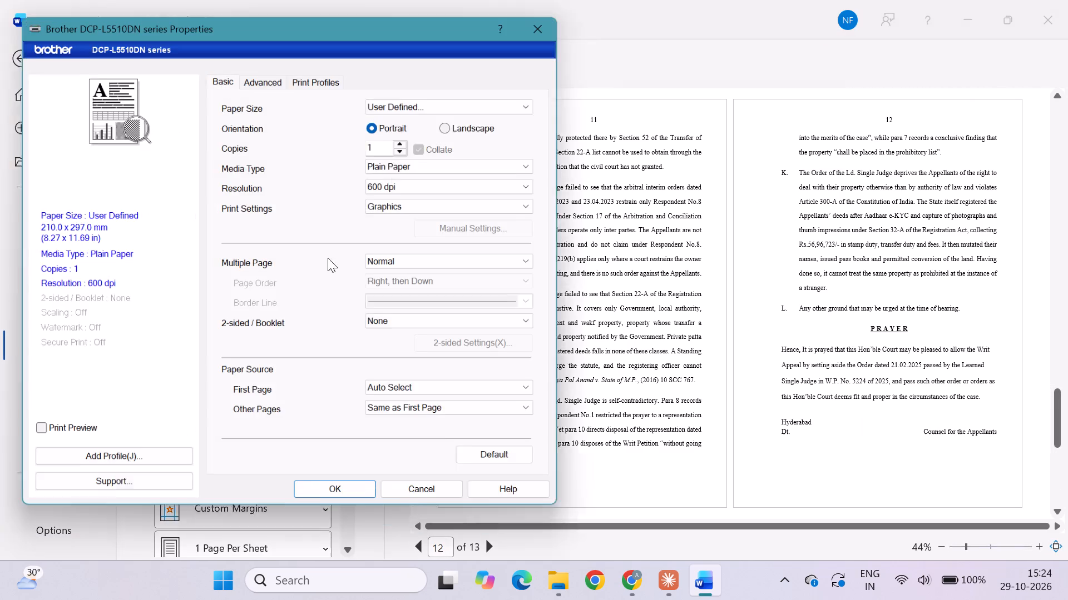
left_click(404, 315)
left_click(404, 318)
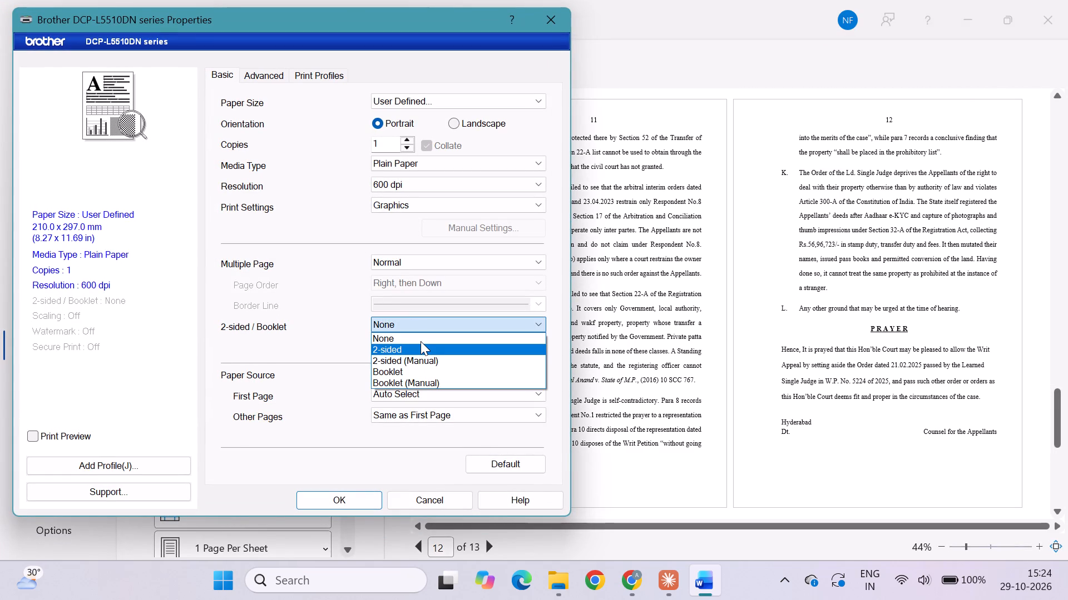
left_click(422, 349)
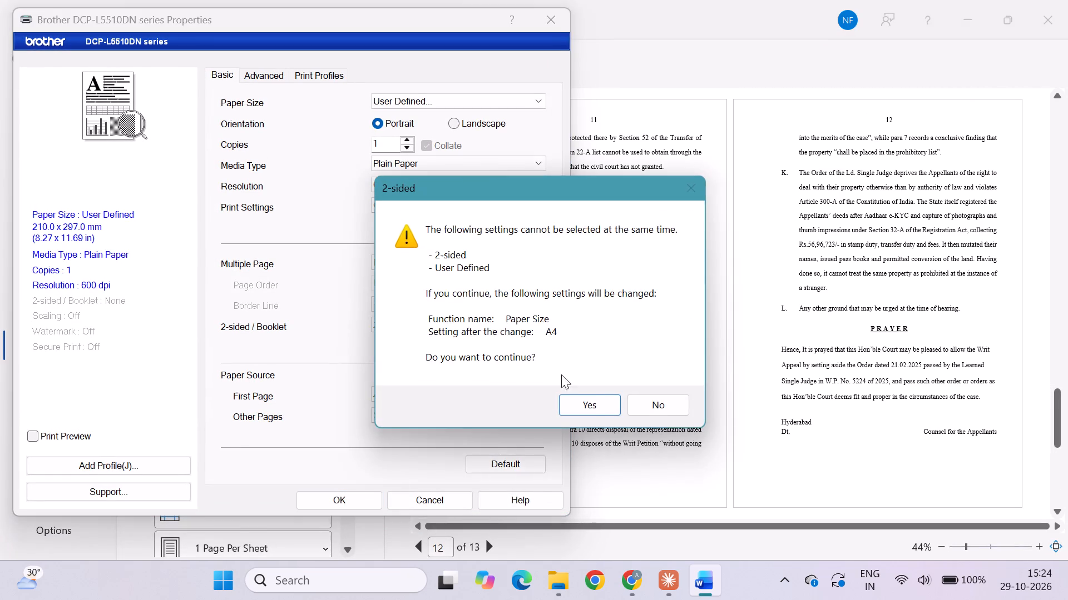
left_click(591, 398)
left_click(324, 511)
left_click(325, 506)
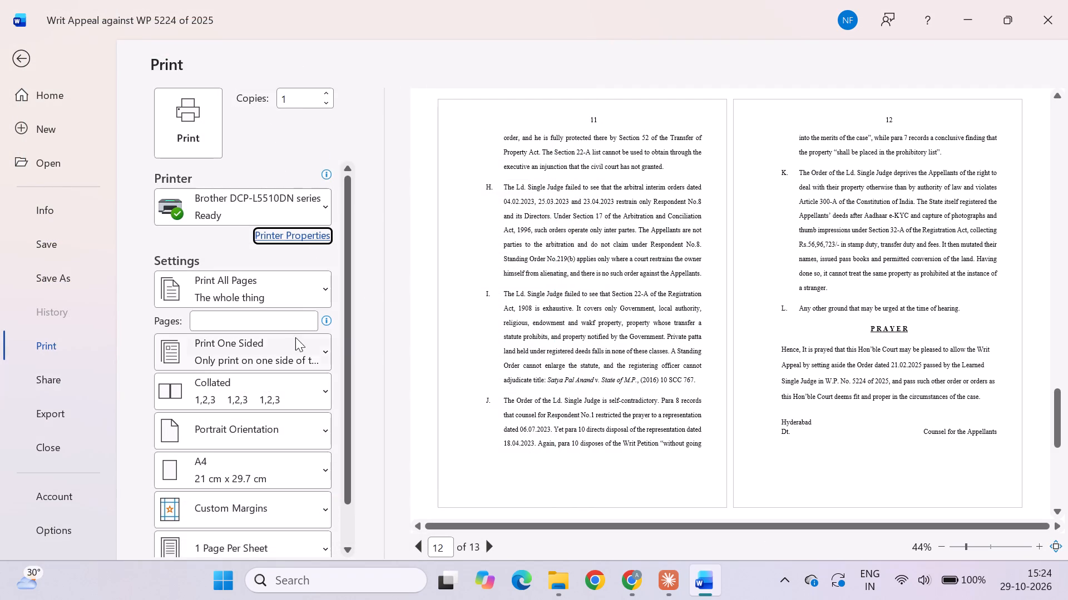
left_click(174, 124)
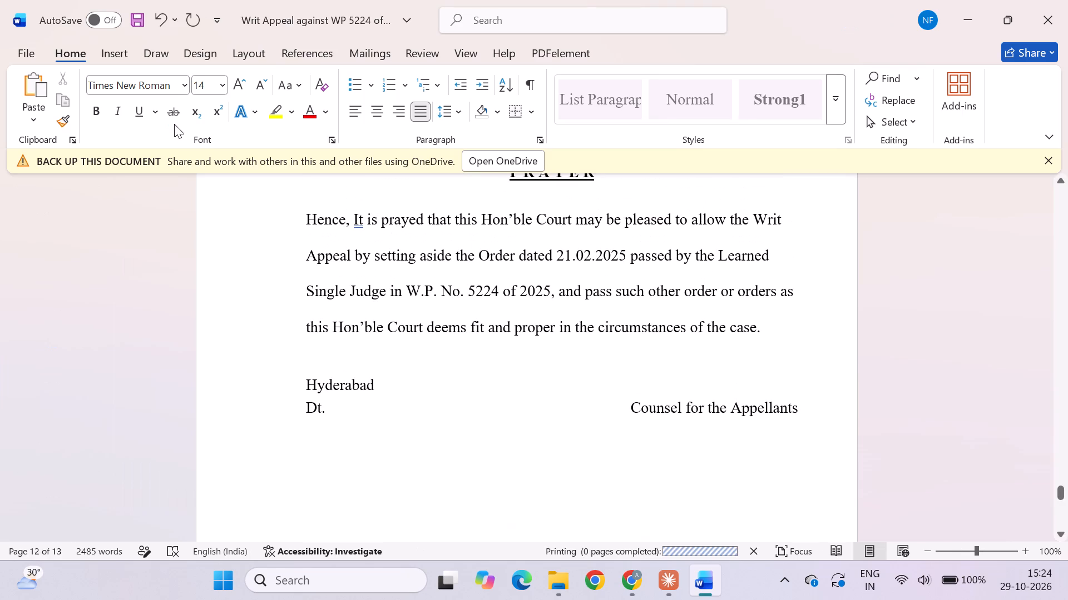
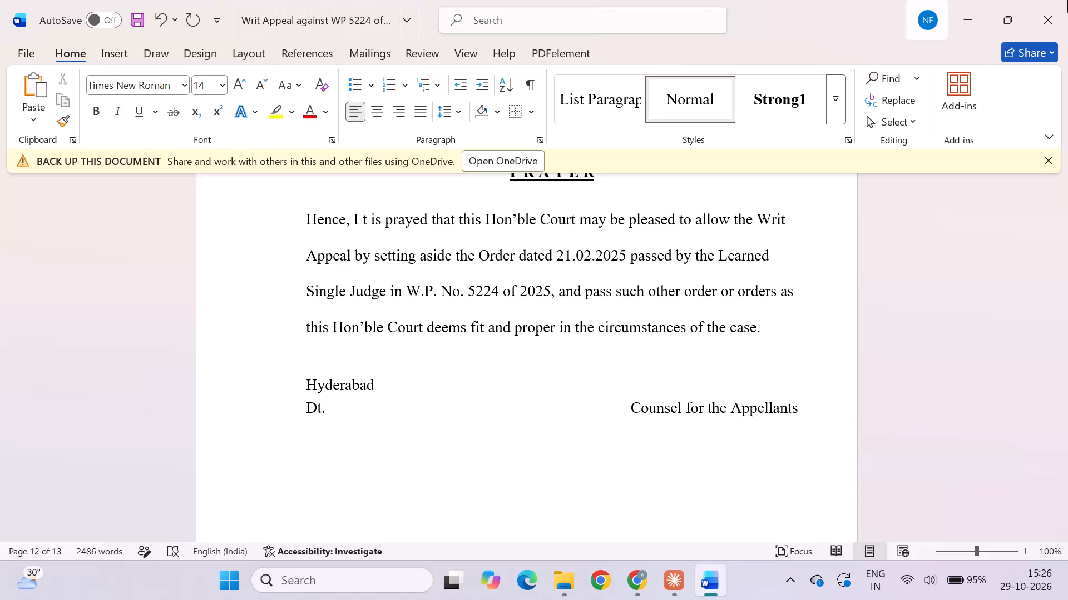
Close the Writ Appeal document, saving its changes in the Muthangi Court Cases folder.
right_click(1067, 0)
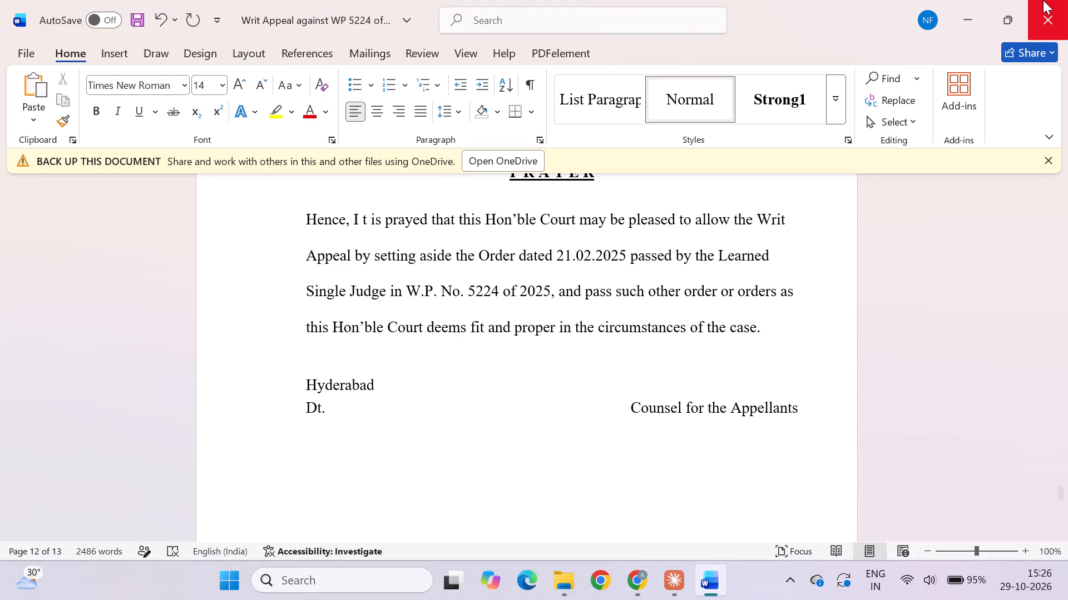
right_click(1043, 0)
double_click(1067, 0)
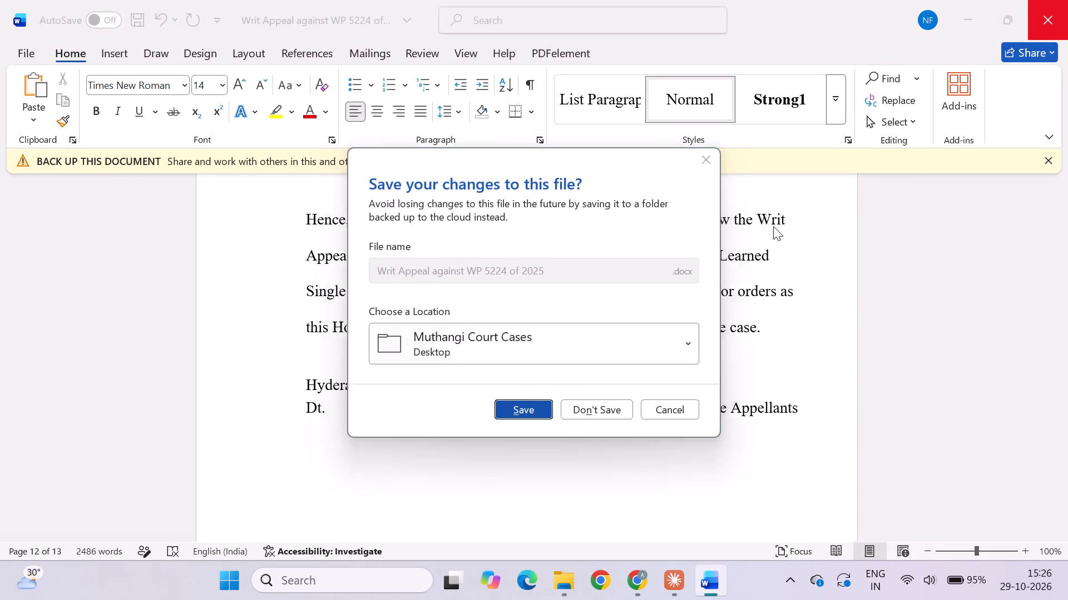
left_click(511, 409)
Close the Muthangi Court Cases folder window.
left_click(1067, 0)
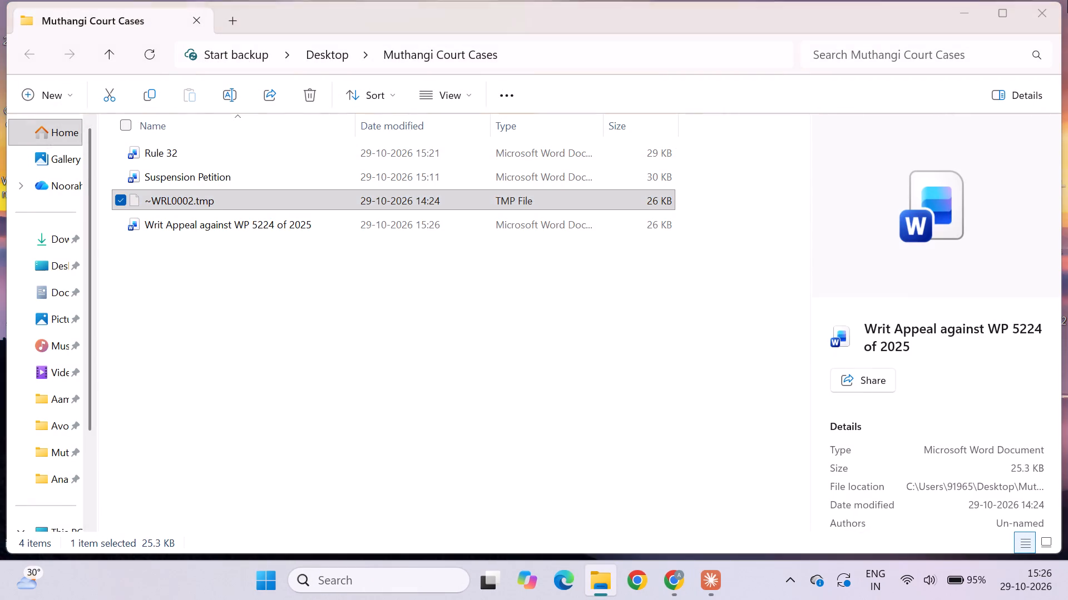
left_click(1052, 3)
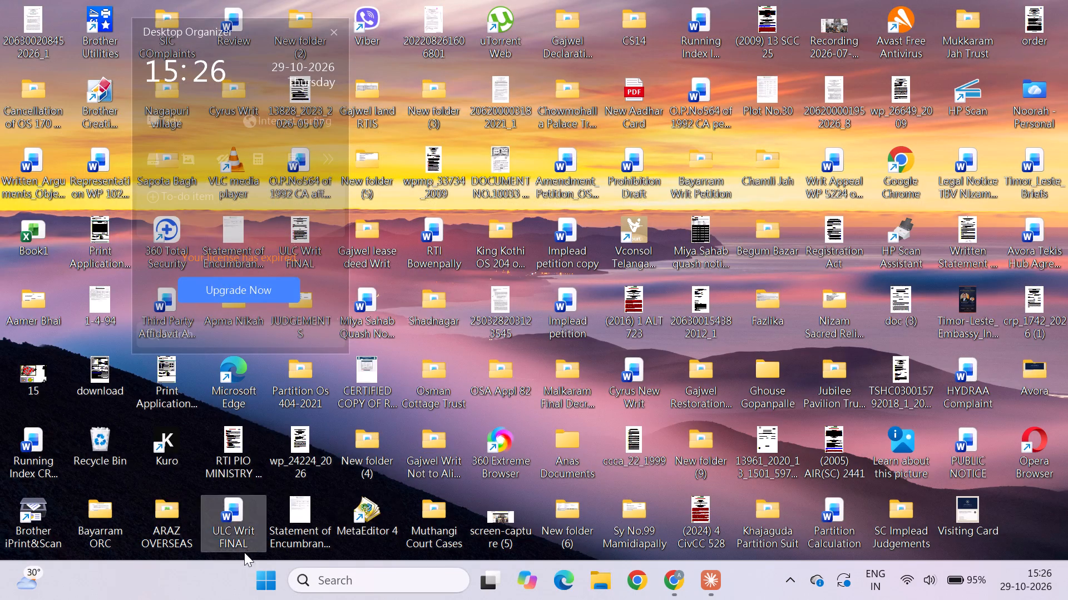
Shut down the computer.
left_click(251, 572)
left_click(647, 521)
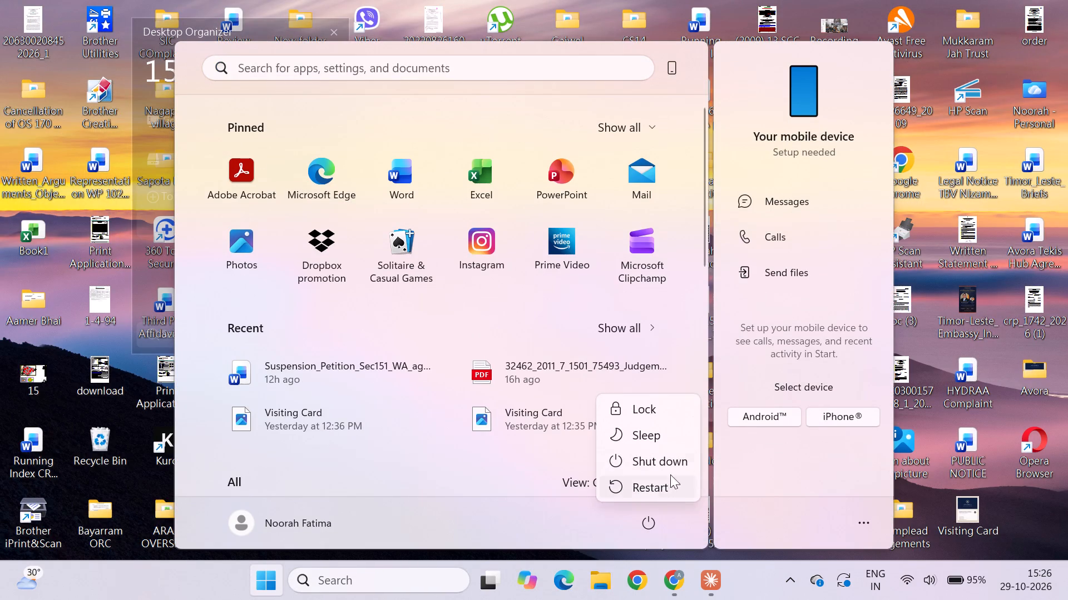
left_click(676, 459)
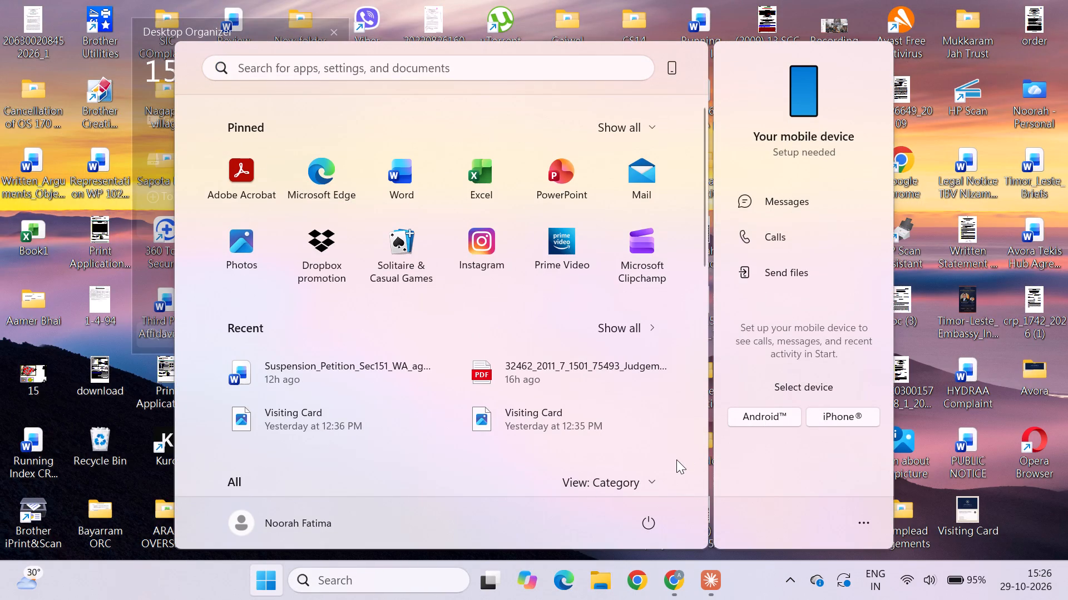